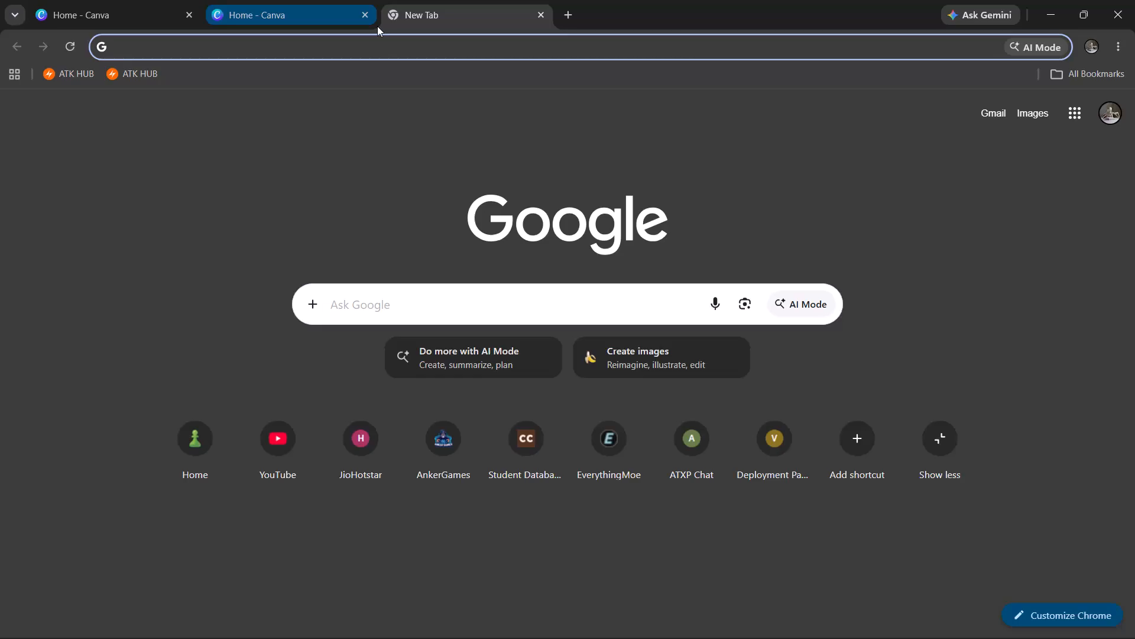
Create a new blank presentation from the Canva home page.
click(539, 433)
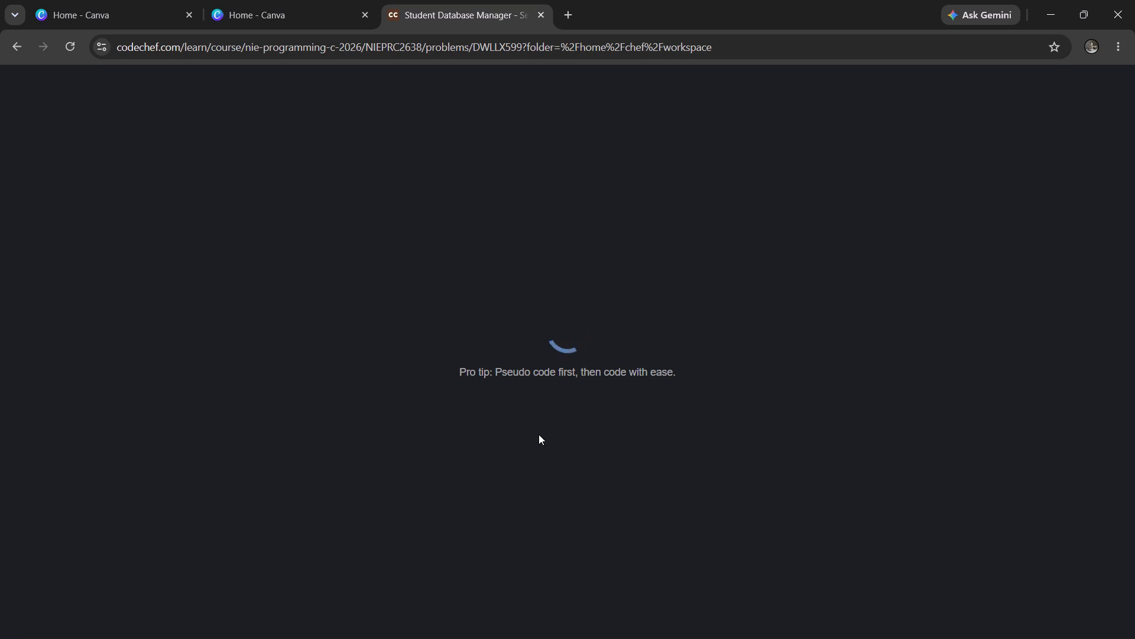
click(544, 14)
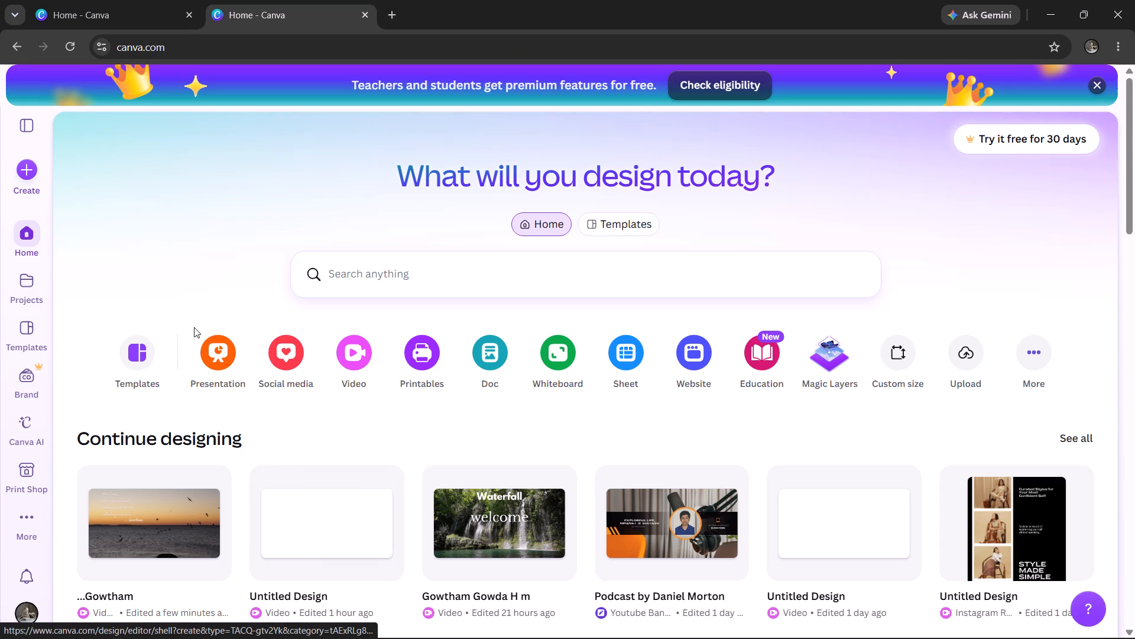
click(206, 360)
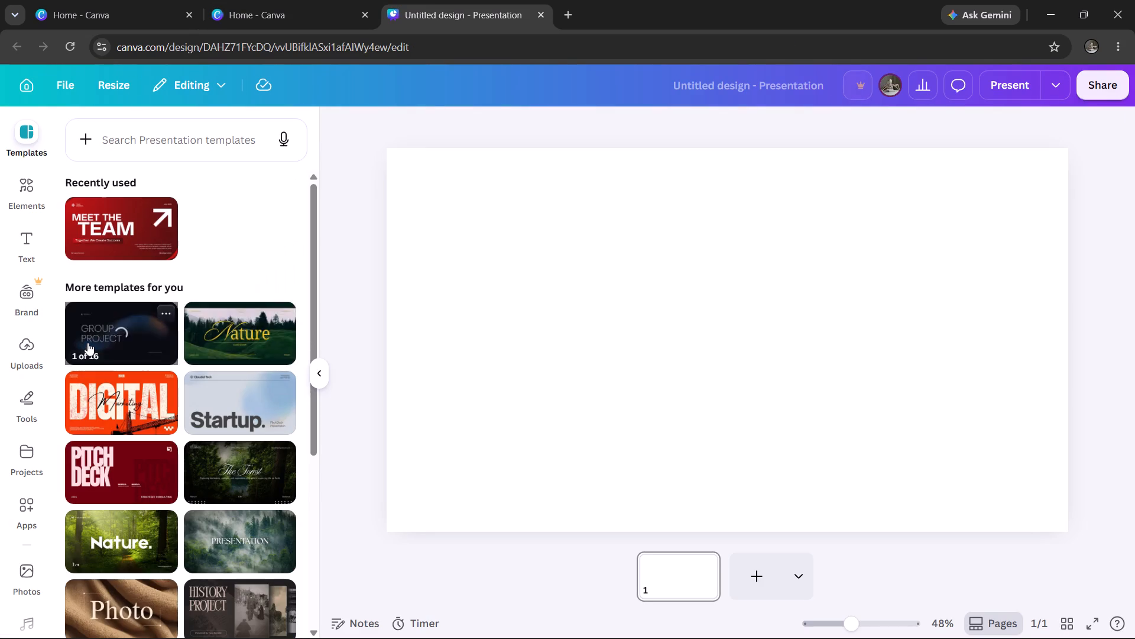
Apply the About Our Team page of the recently used Red and White Modern Meet the Team template to page 1.
click(119, 237)
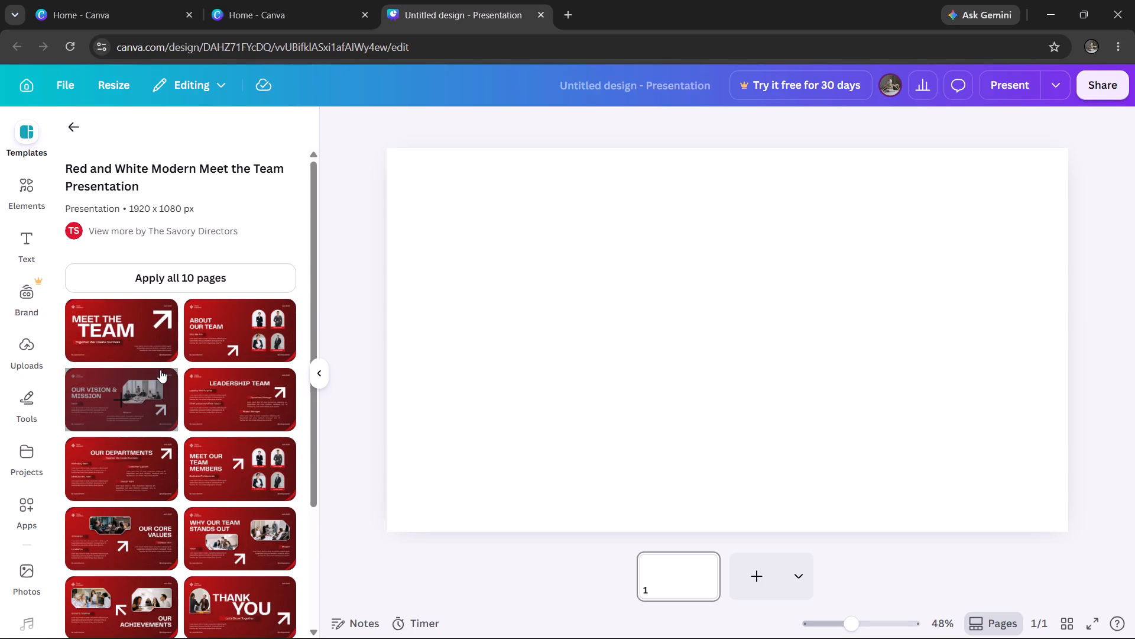
click(121, 326)
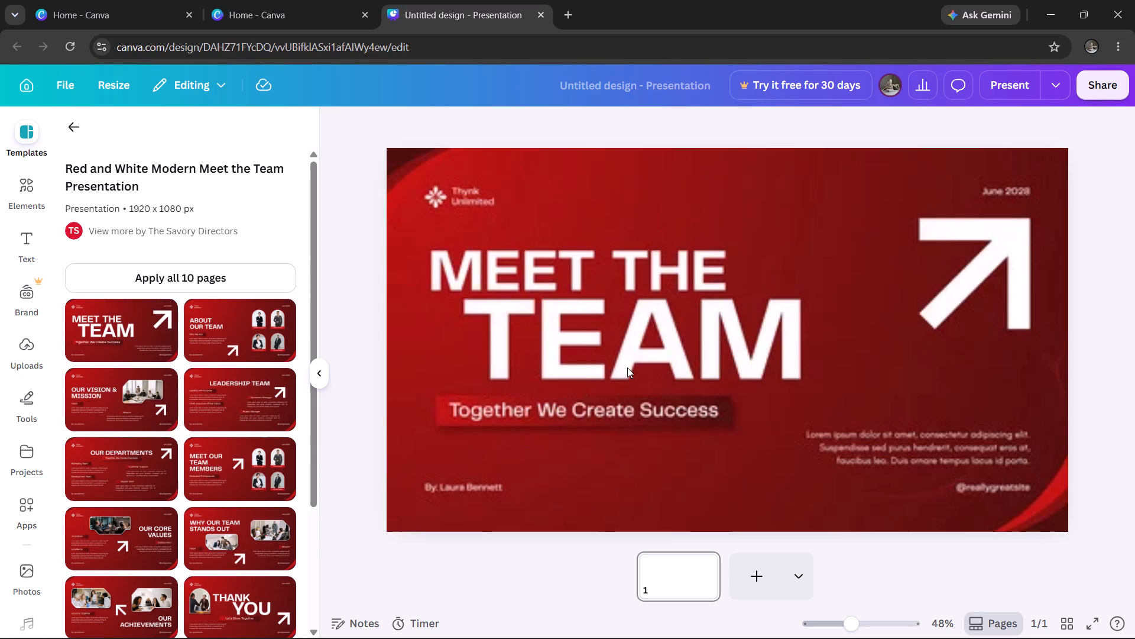
click(258, 340)
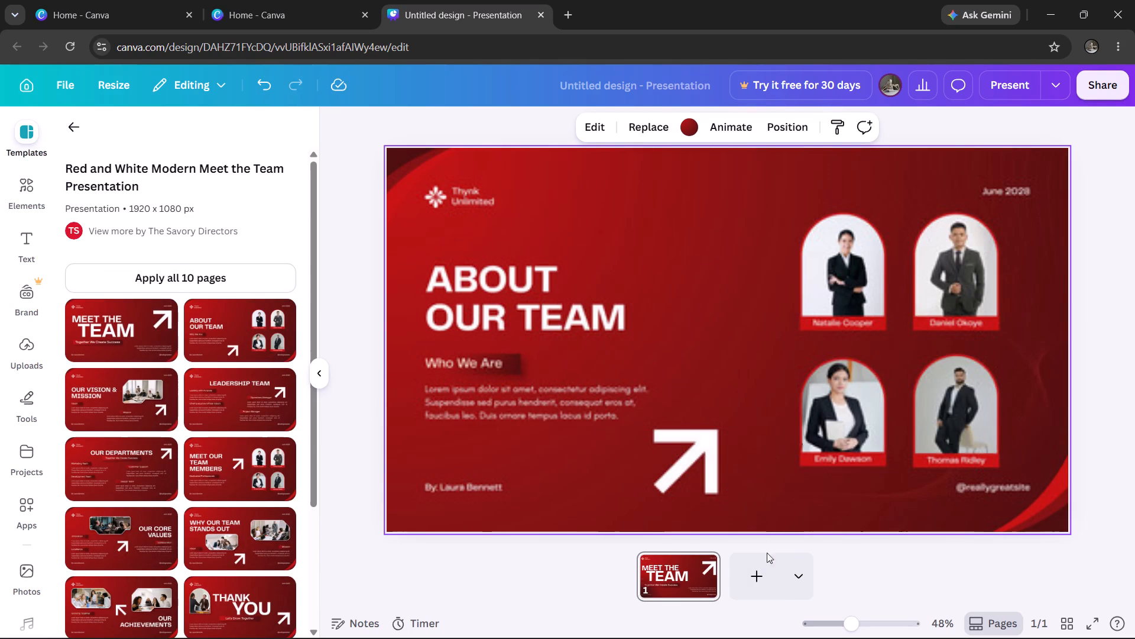
Add three new pages after page 1 of the presentation.
click(764, 563)
click(800, 578)
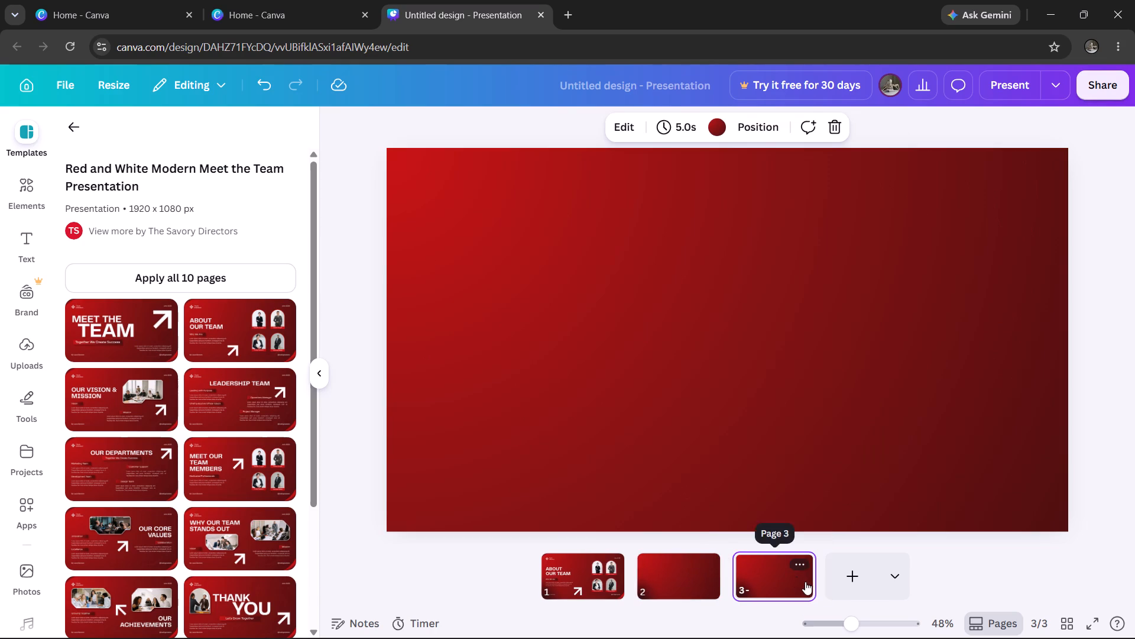
click(827, 580)
Fill pages 2, 3 and 4 with the template's About Our Team, Our Vision & Mission and Leadership Team layouts respectively.
drag(245, 324, 579, 539)
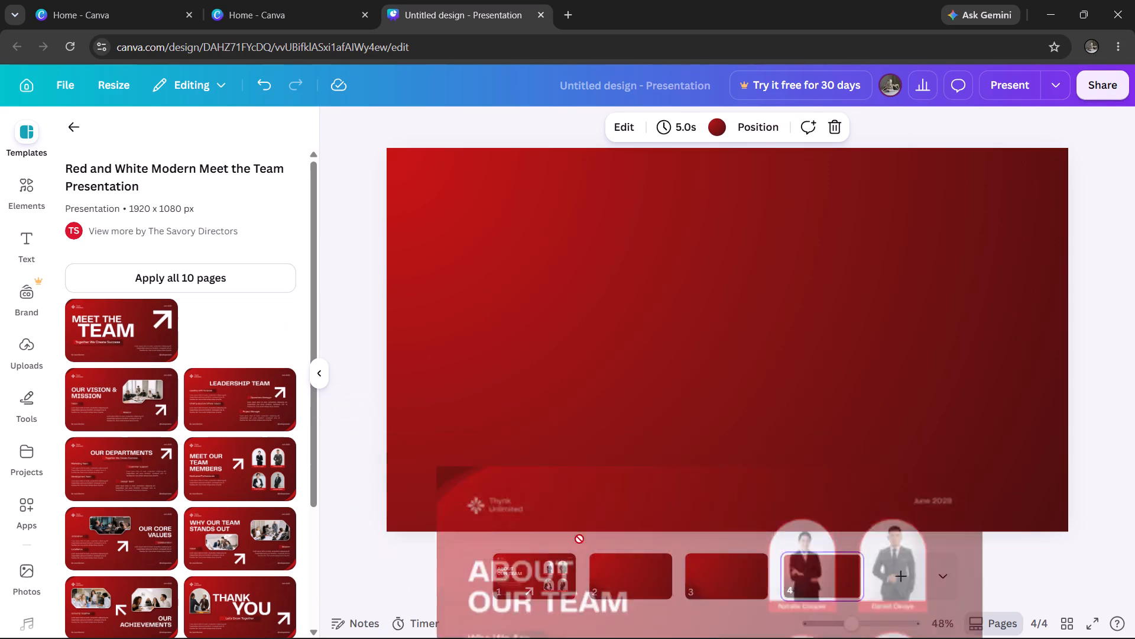
drag(579, 539, 615, 563)
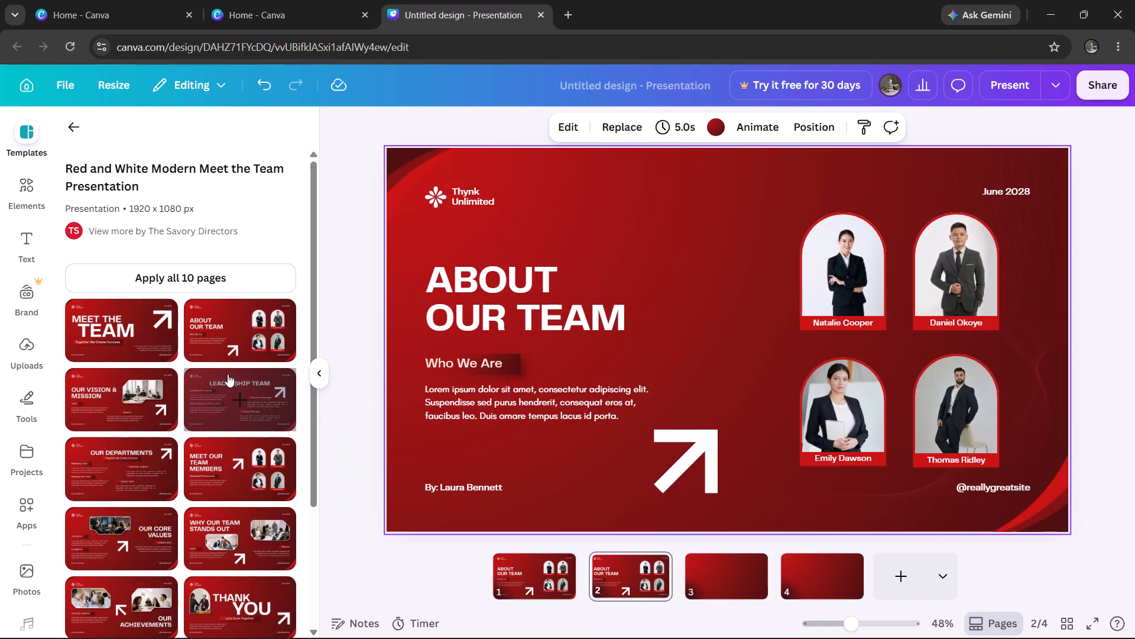
drag(151, 384, 676, 530)
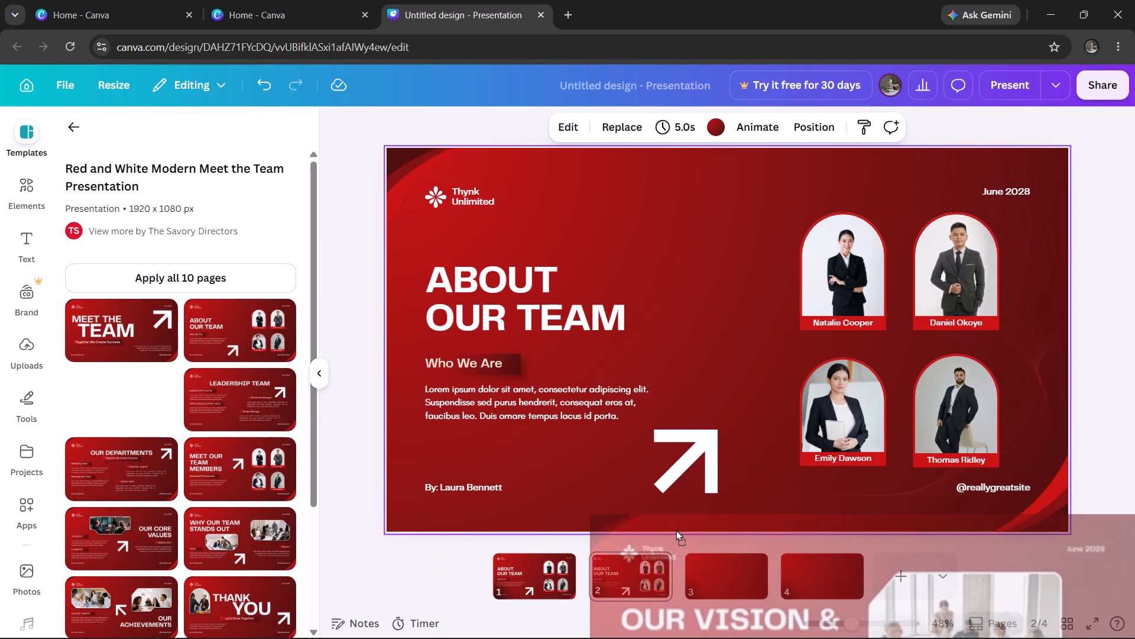
drag(676, 530, 737, 540)
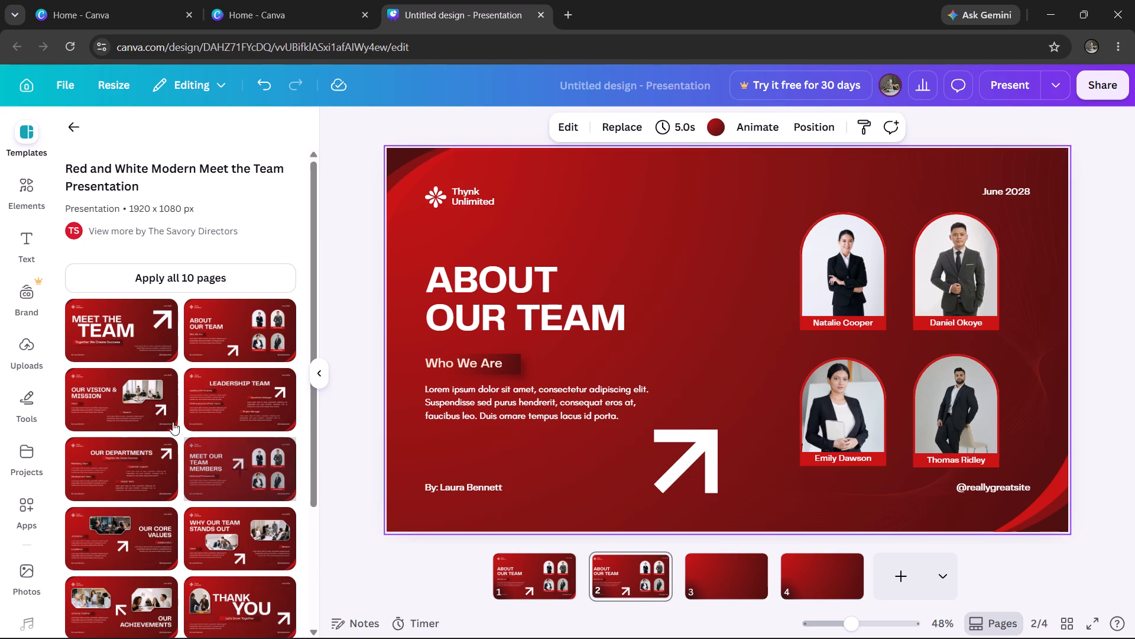
drag(123, 402, 715, 572)
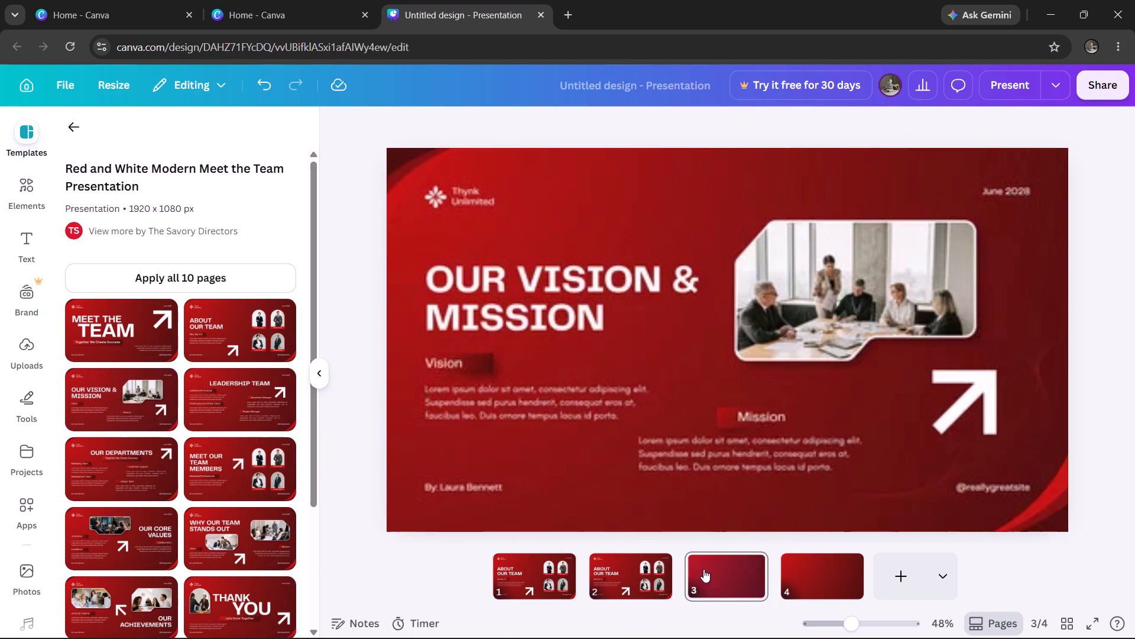
drag(228, 401, 744, 537)
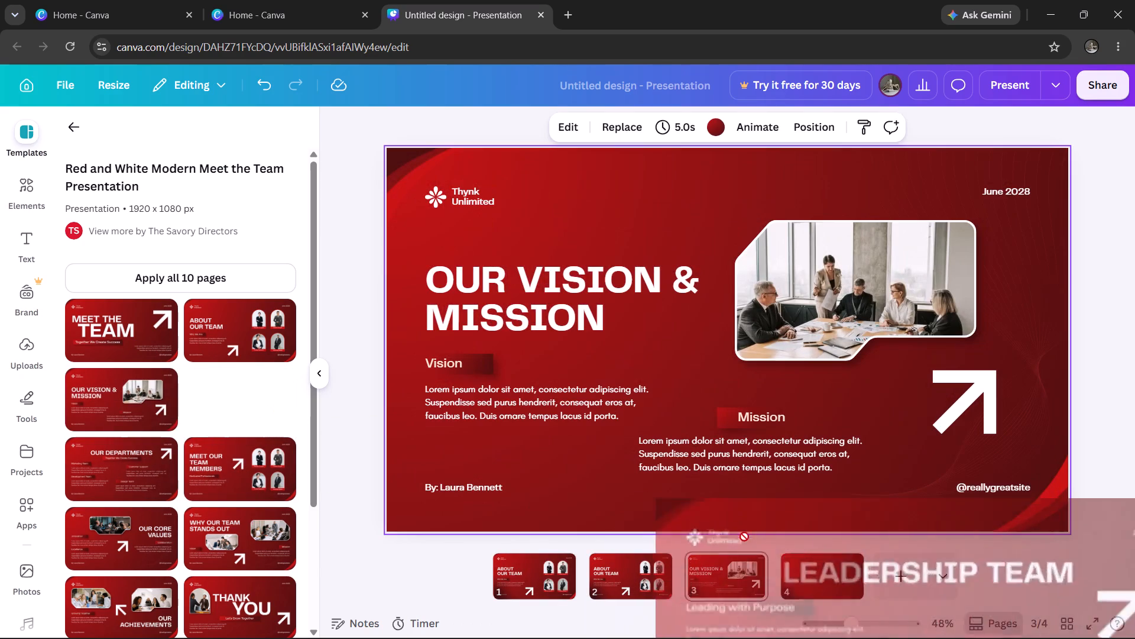
drag(744, 537, 819, 555)
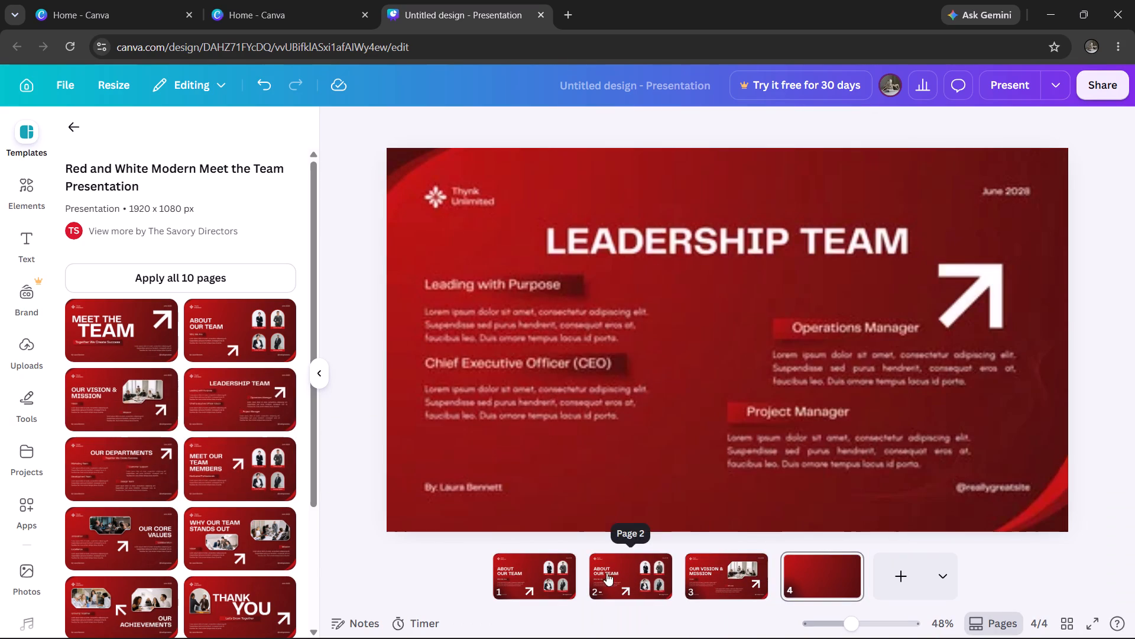
Open the author credit text at the bottom of page 1's slide for editing.
click(514, 564)
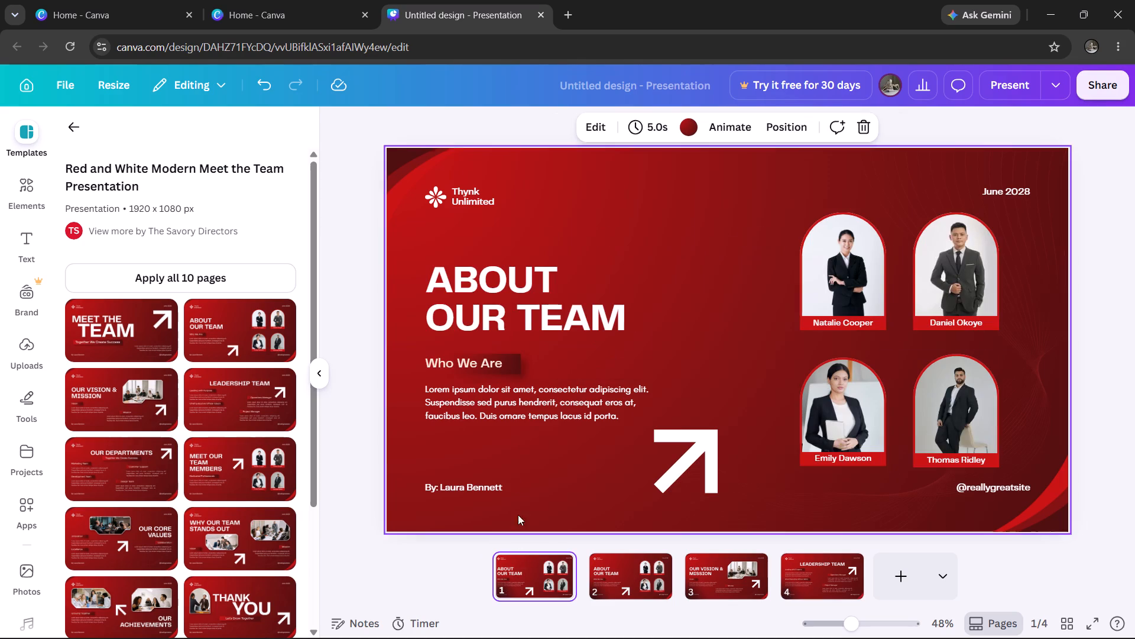
click(484, 475)
click(500, 481)
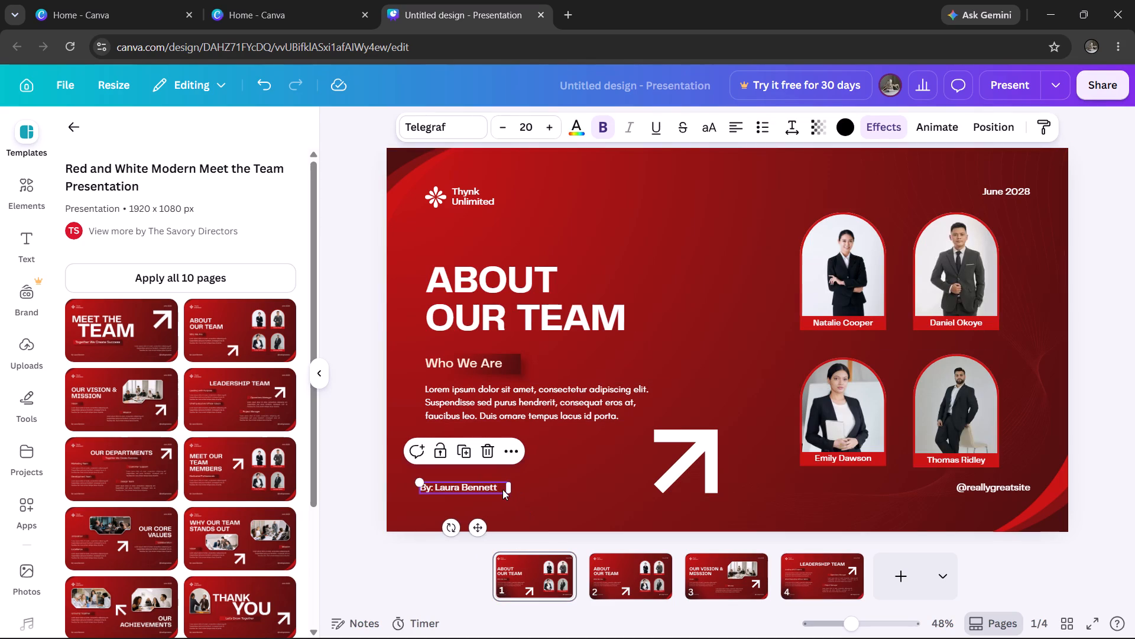
click(501, 487)
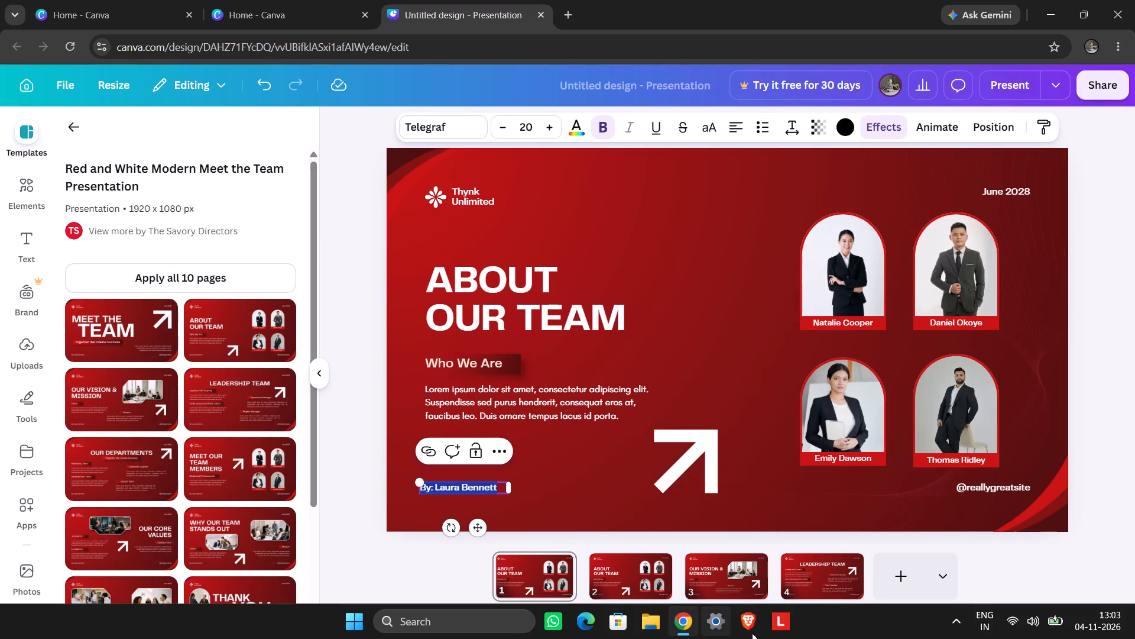
Minimize the browser and launch the Kuro app from the desktop.
click(1038, 10)
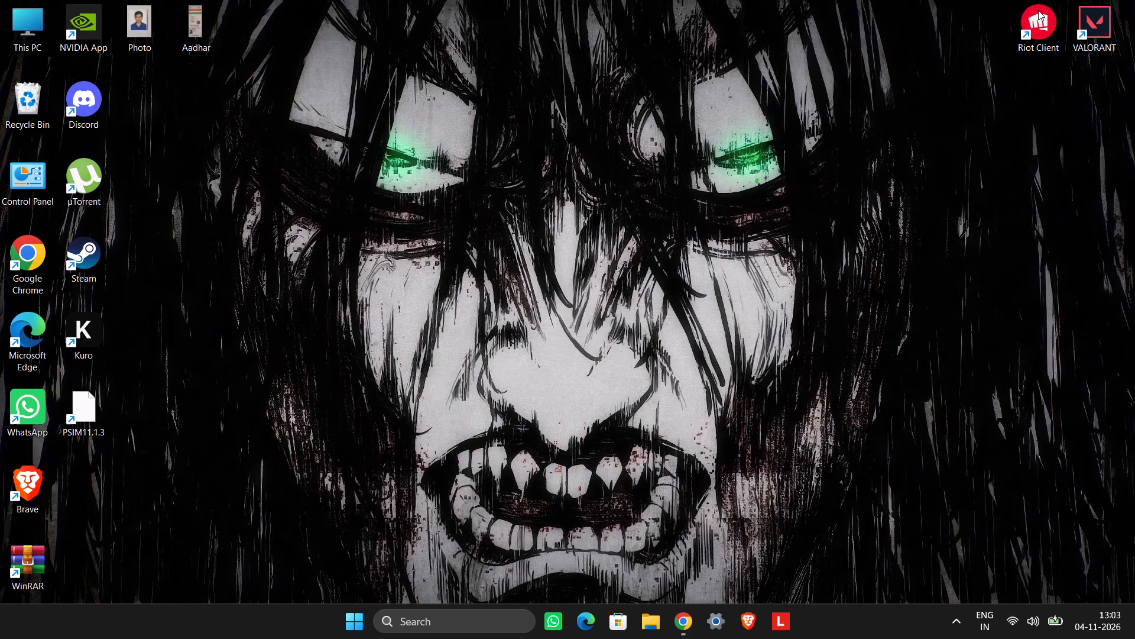
double_click(96, 330)
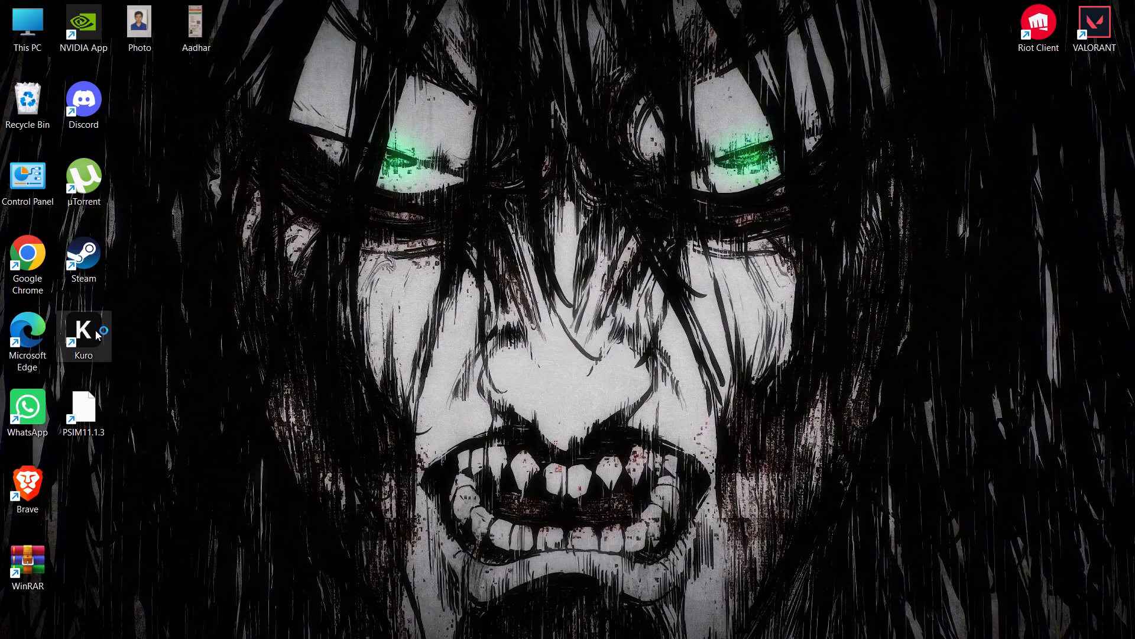
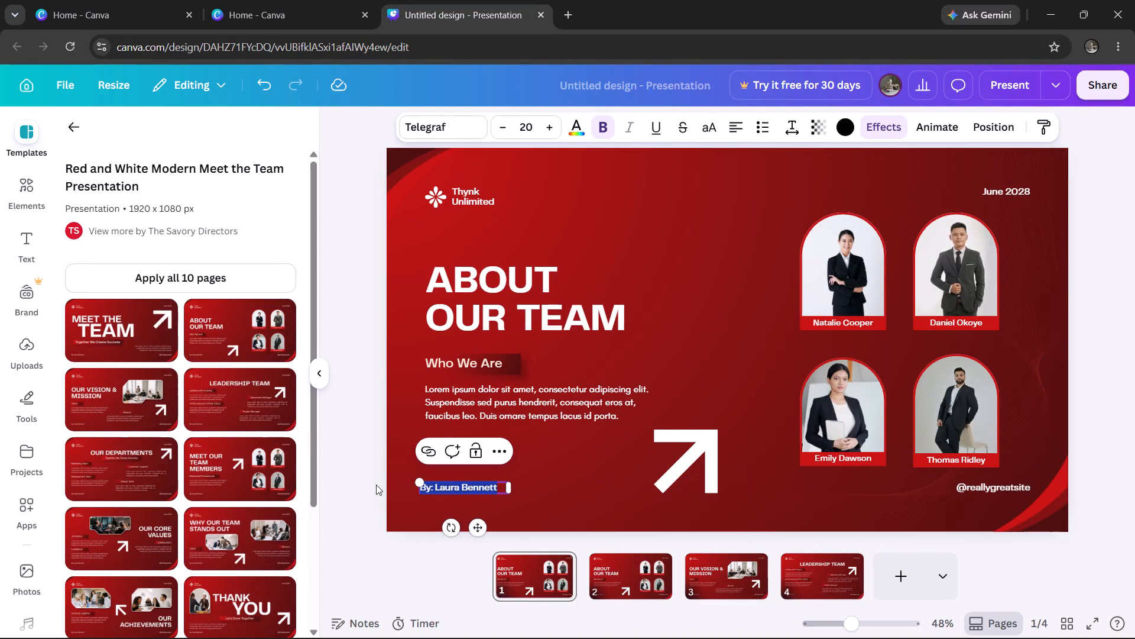
Replace the name after "By:" in page 1's author credit with the presenter's own full name and initials.
click(500, 489)
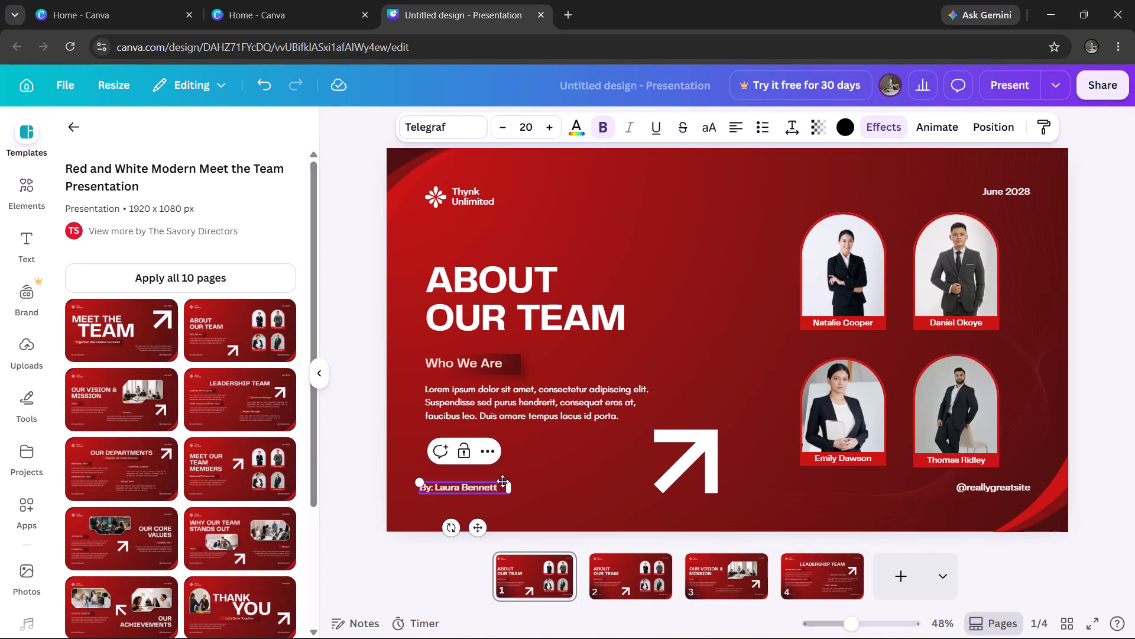
key(BackSpace)
key(BackSpace)
key(BackSpace)
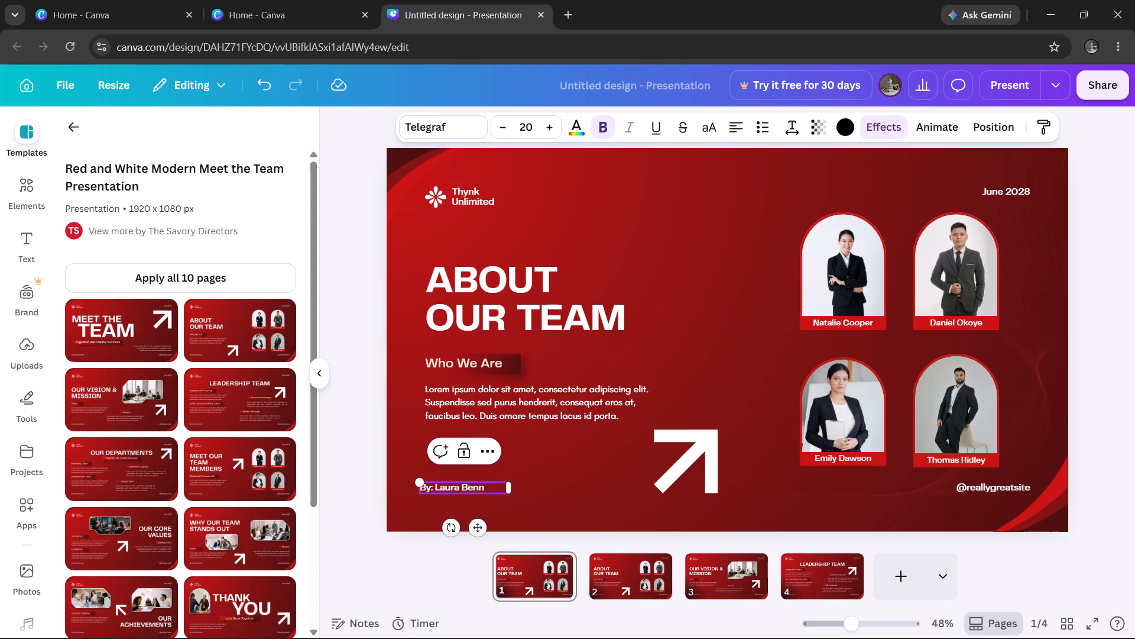
key(BackSpace)
key(BackSpace)
key(BackSpace)
key(BackSpace)
key(BackSpace)
key(BackSpace)
key(BackSpace)
key(BackSpace)
key(BackSpace)
key(BackSpace)
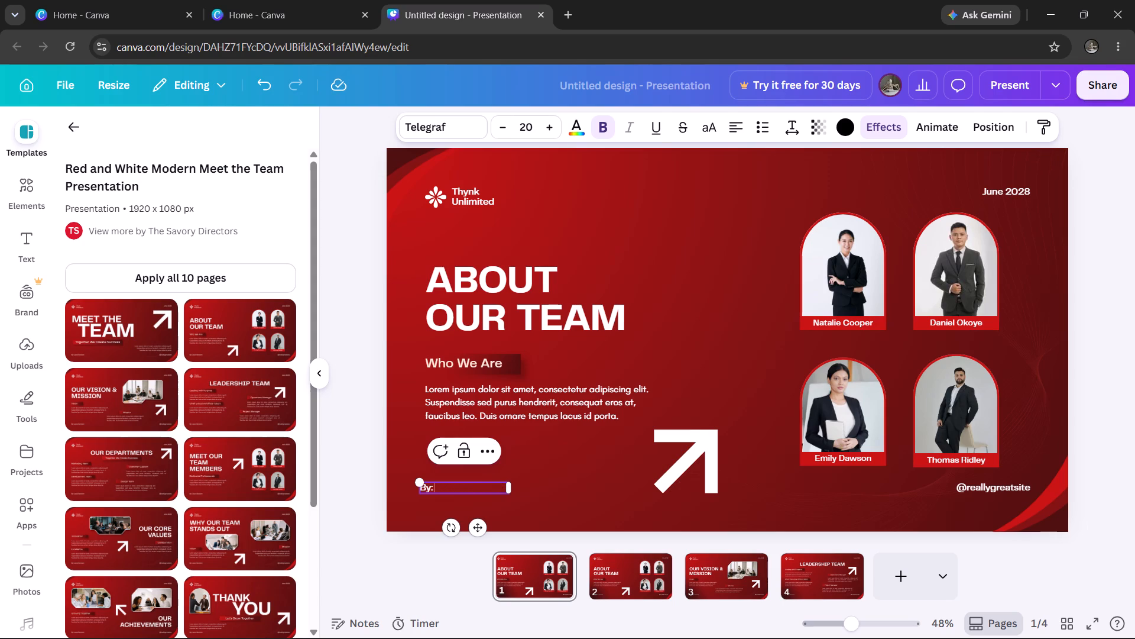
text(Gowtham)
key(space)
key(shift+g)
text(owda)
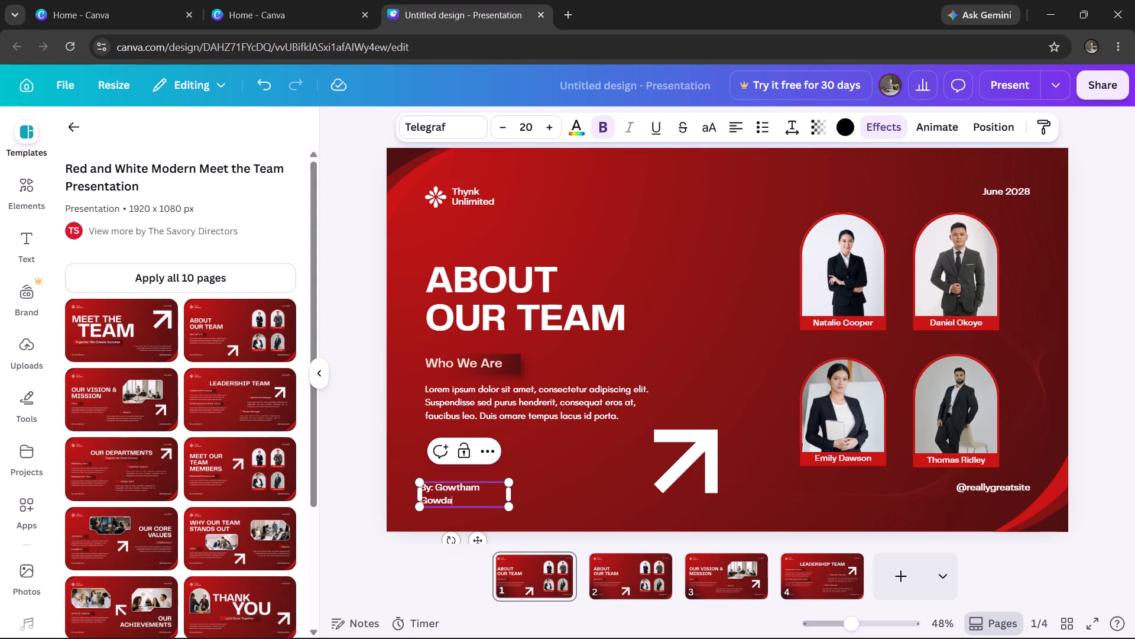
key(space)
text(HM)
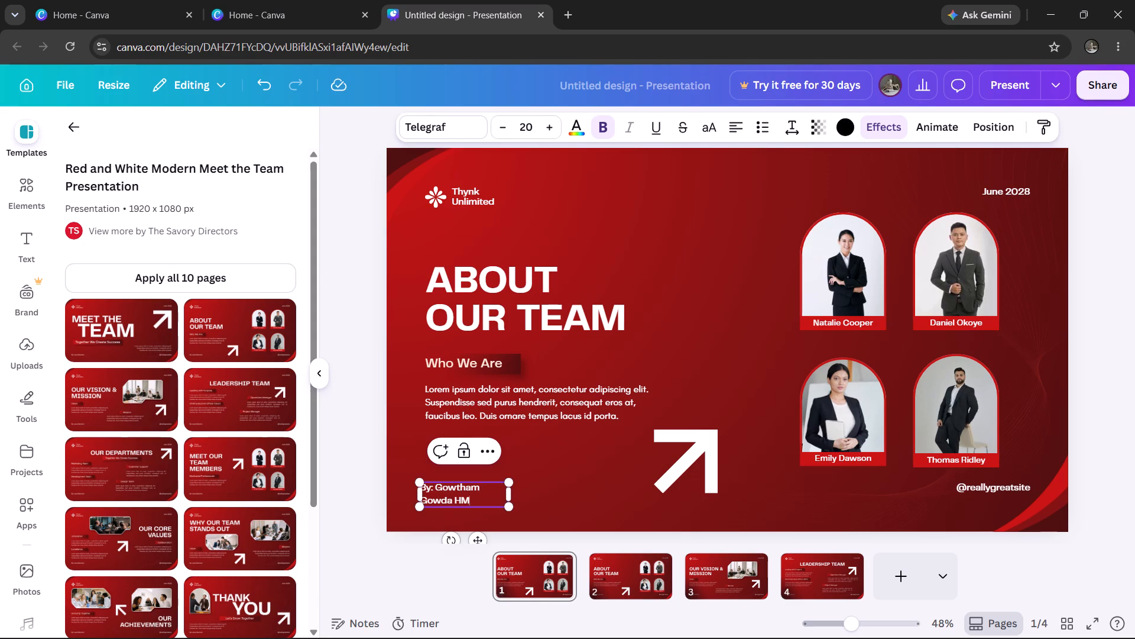
Widen the author credit text box on page 1 until the whole credit fits on a single line.
click(504, 490)
drag(515, 496, 531, 496)
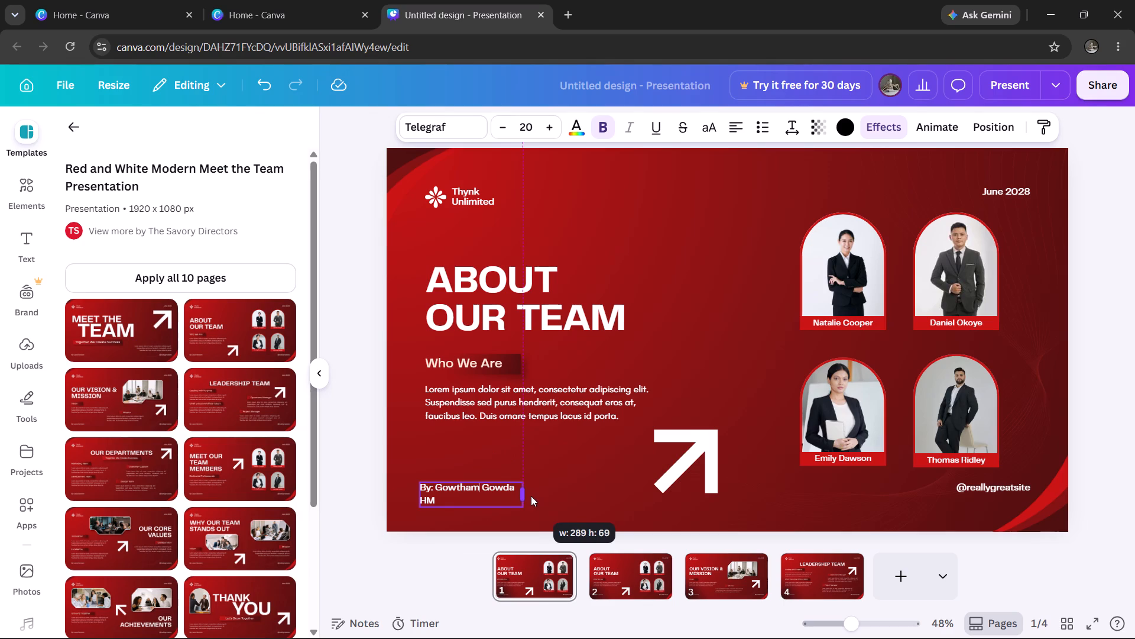
drag(531, 496, 541, 496)
click(561, 491)
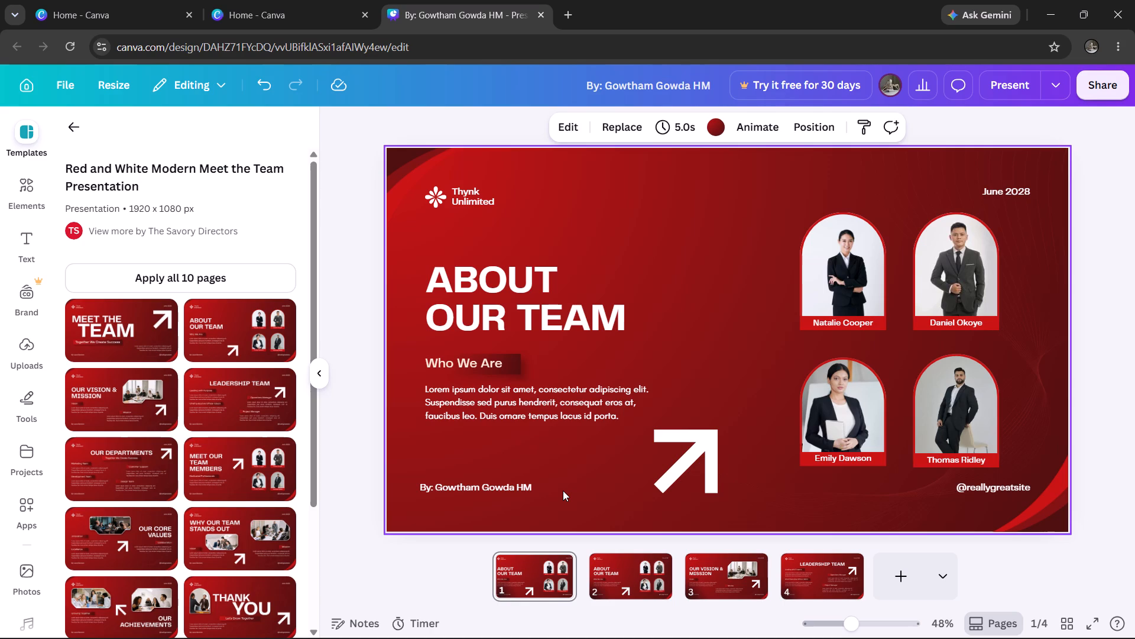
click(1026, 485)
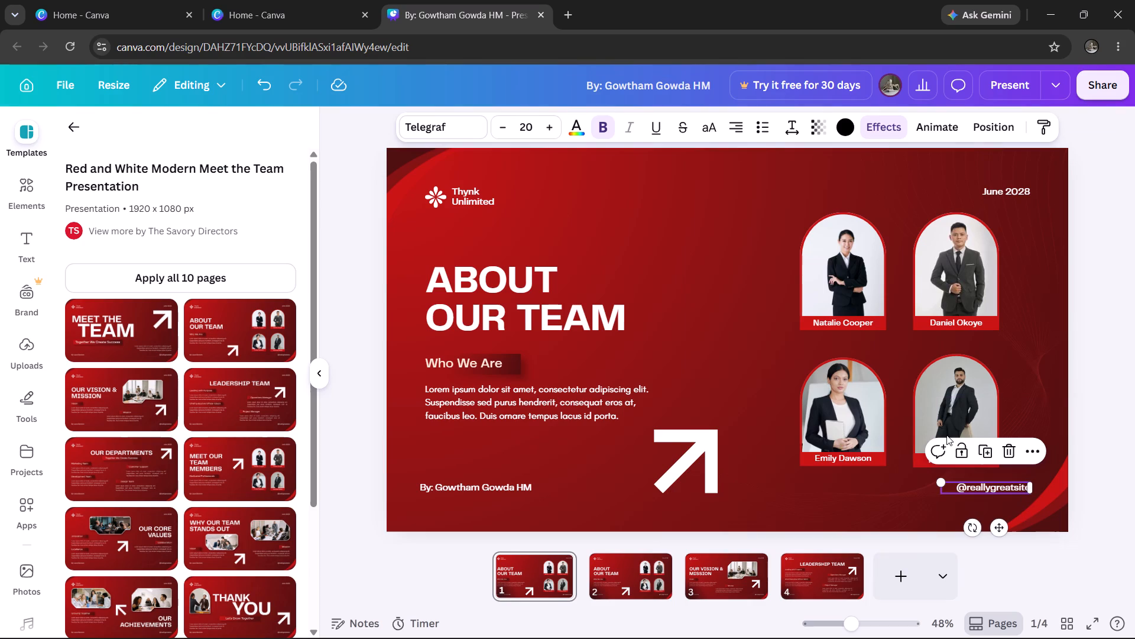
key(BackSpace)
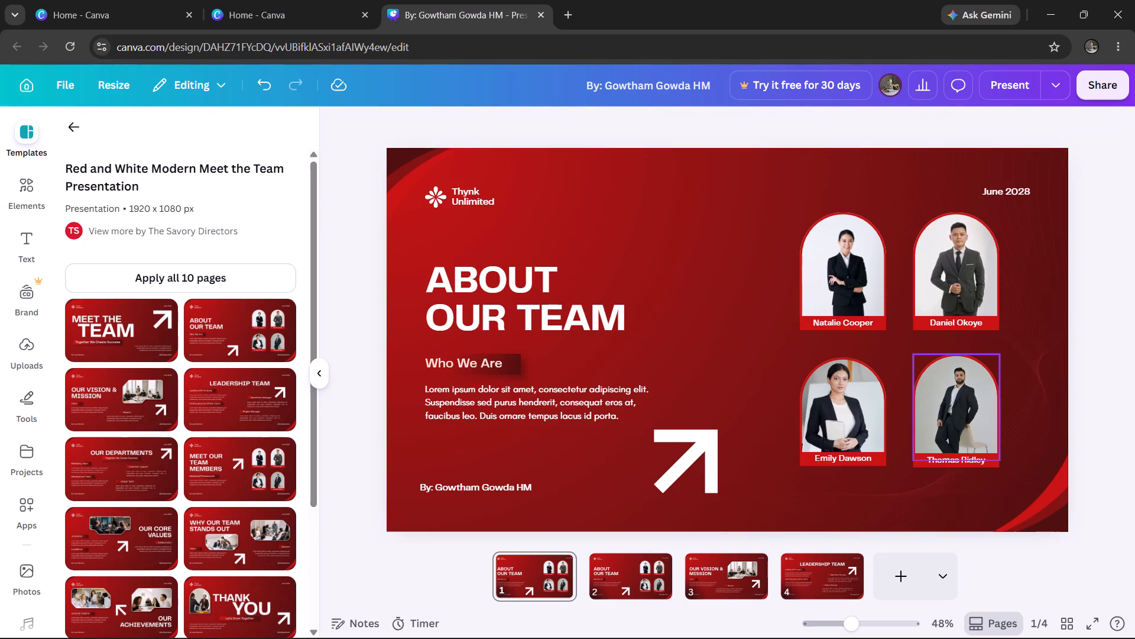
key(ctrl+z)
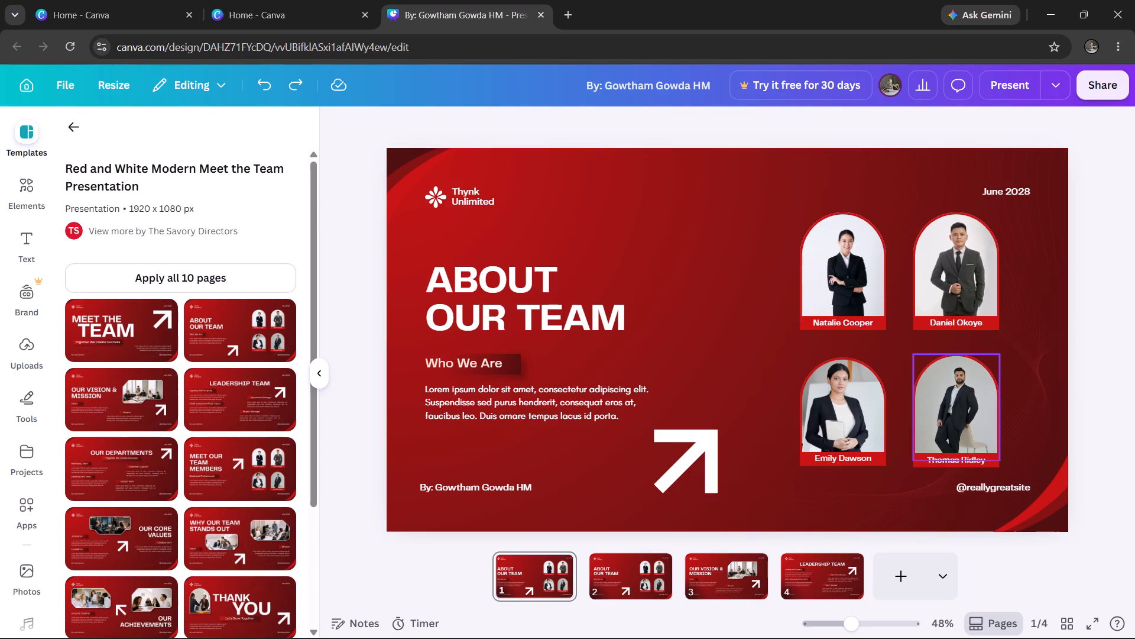
click(1024, 480)
click(1028, 488)
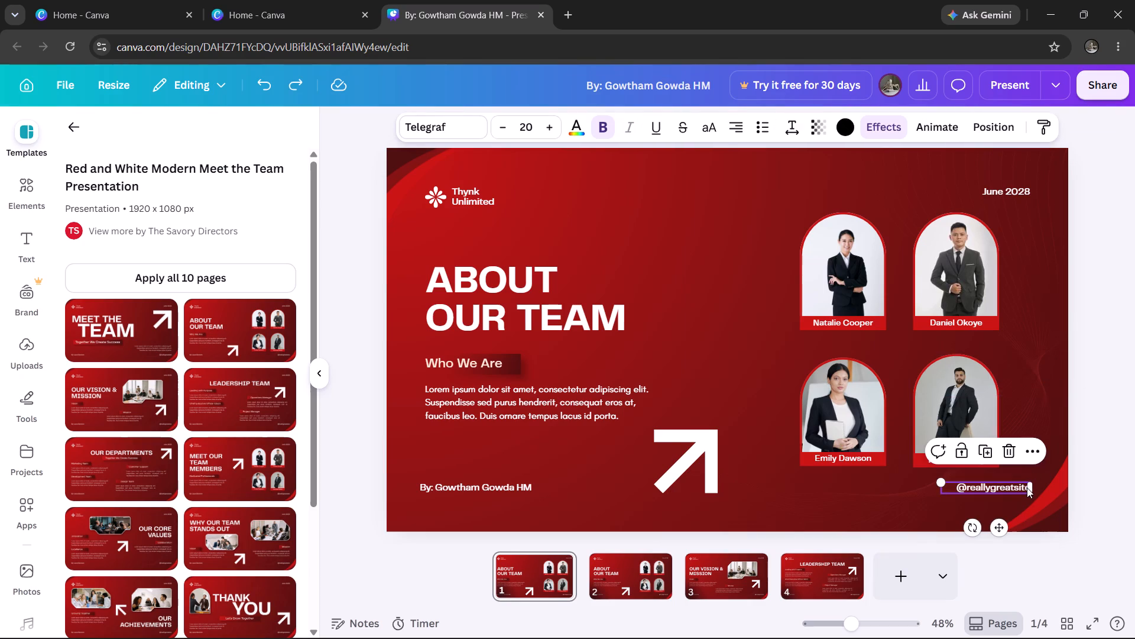
click(1025, 488)
click(1023, 490)
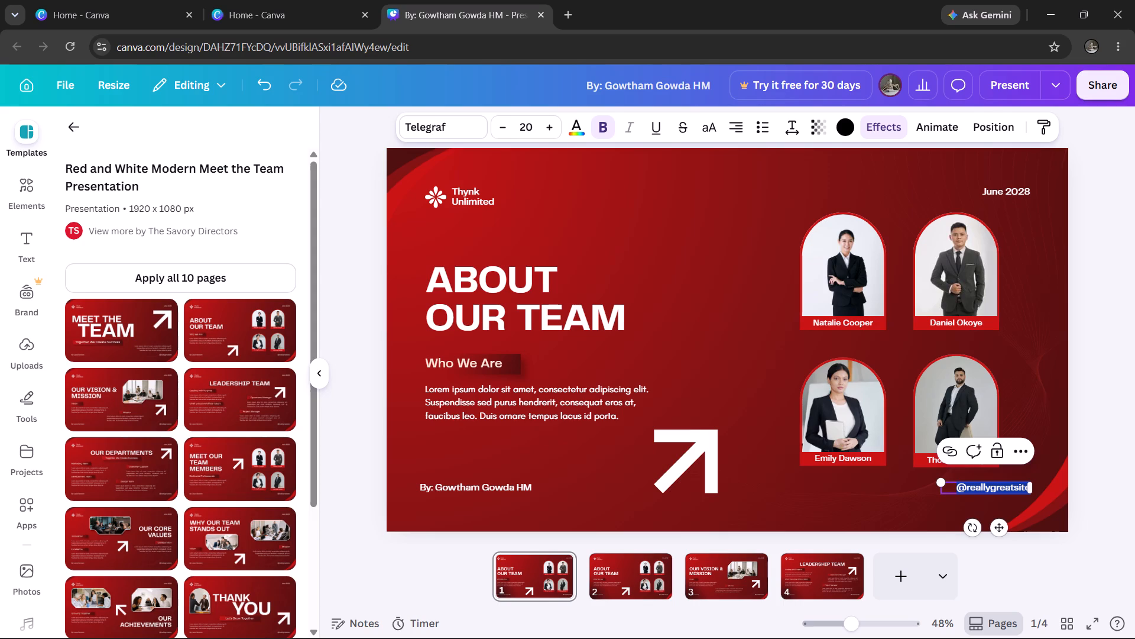
click(1024, 484)
click(1028, 484)
key(BackSpace)
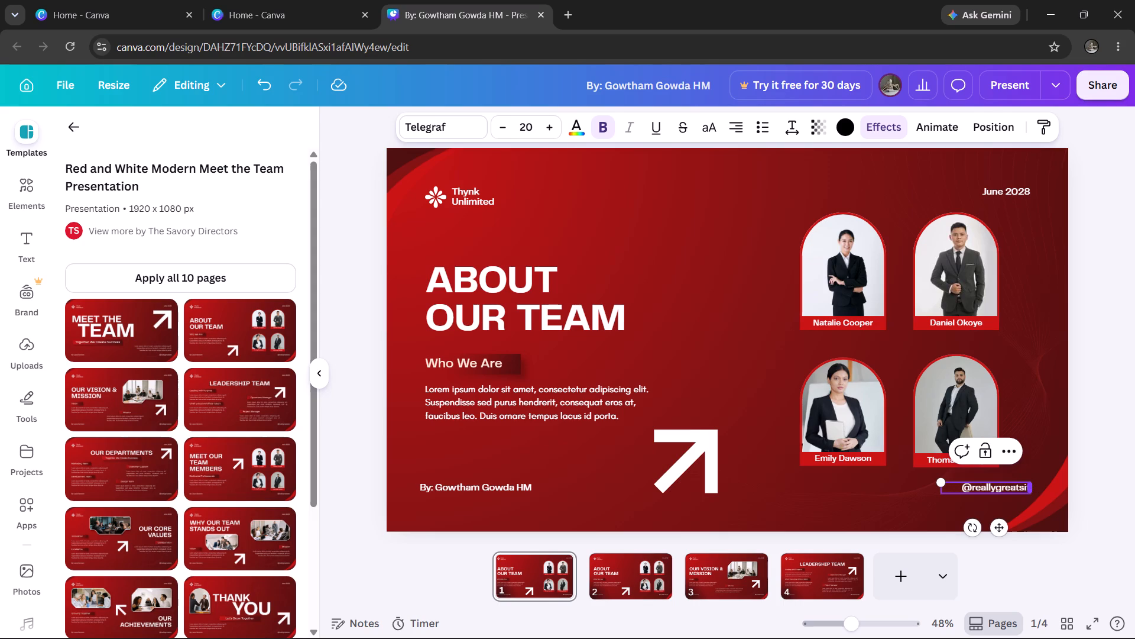
key(BackSpace)
key(BackSpace)
key(BackSpace)
key(BackSpace)
key(BackSpace)
key(BackSpace)
key(BackSpace)
key(BackSpace)
key(BackSpace)
key(BackSpace)
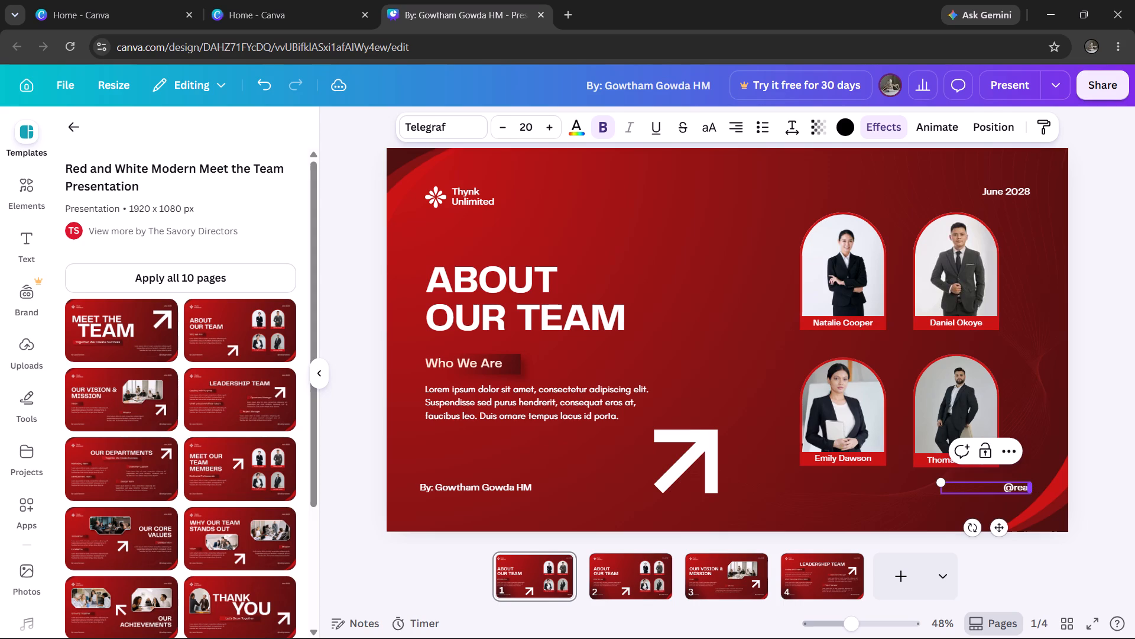
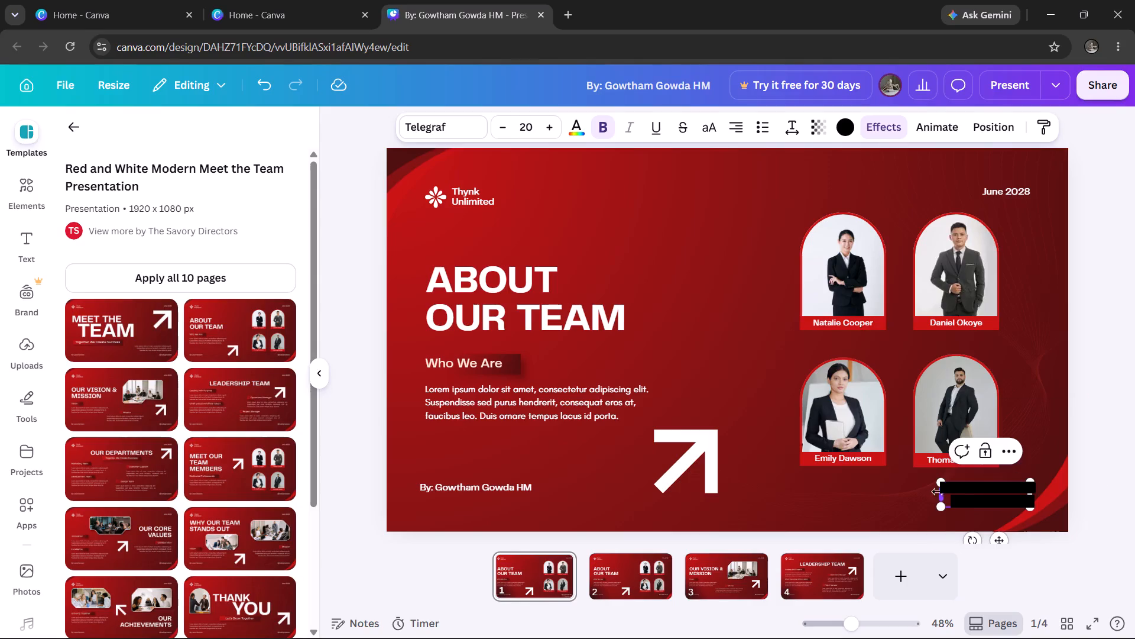
Widen the text box beneath the team portraits on page 1 until its content fits on a single line, then deselect everything.
drag(938, 492, 901, 491)
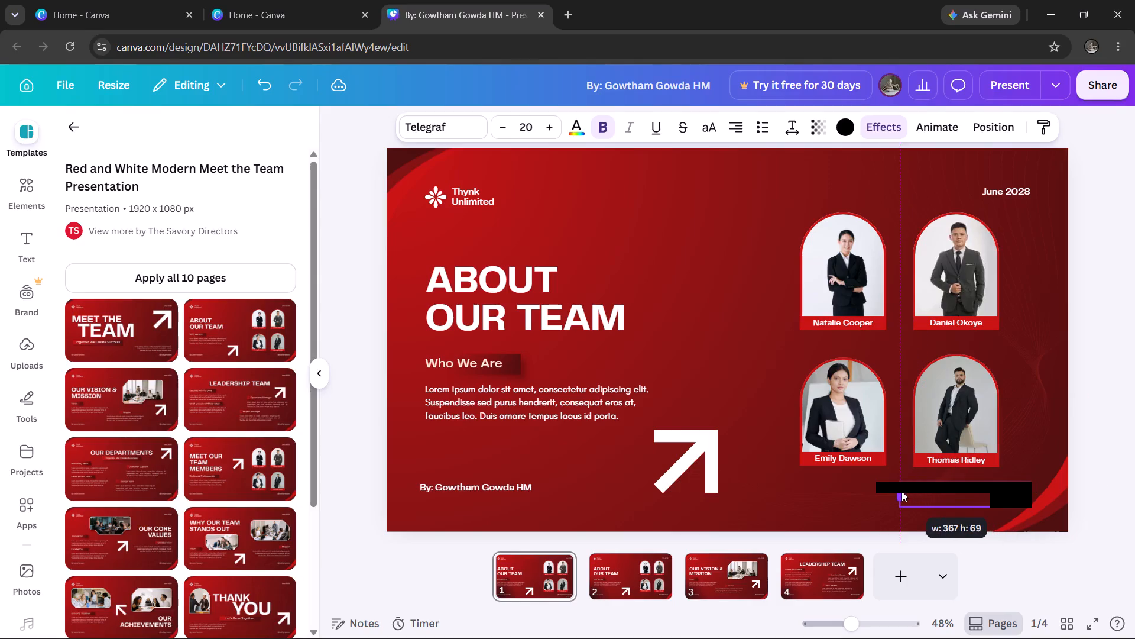
drag(901, 491, 862, 484)
click(846, 502)
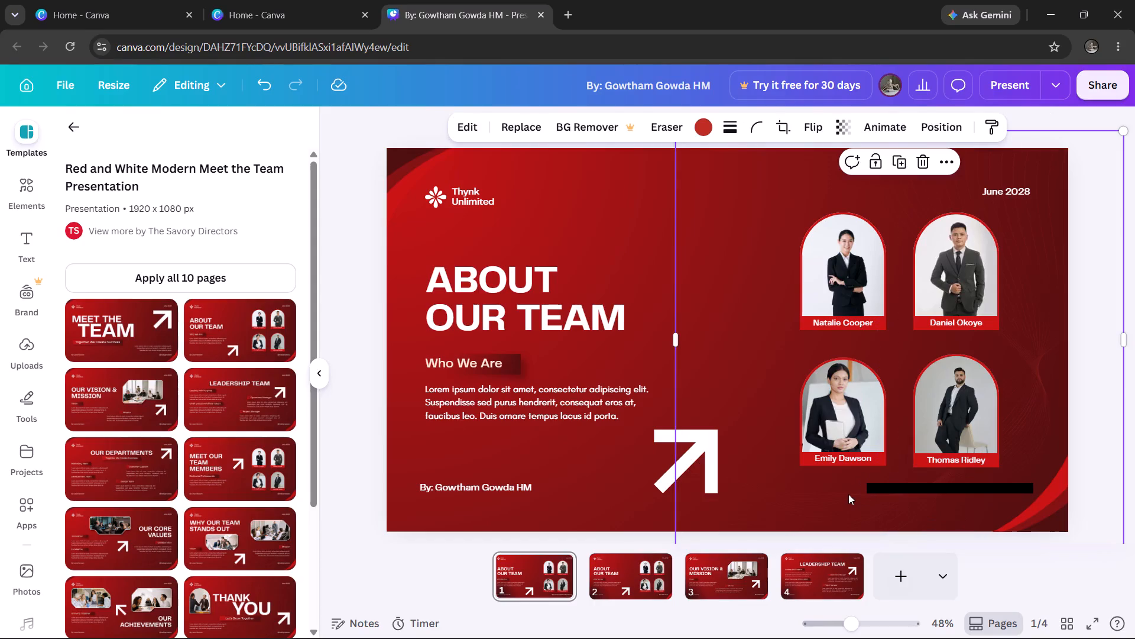
drag(782, 513, 782, 506)
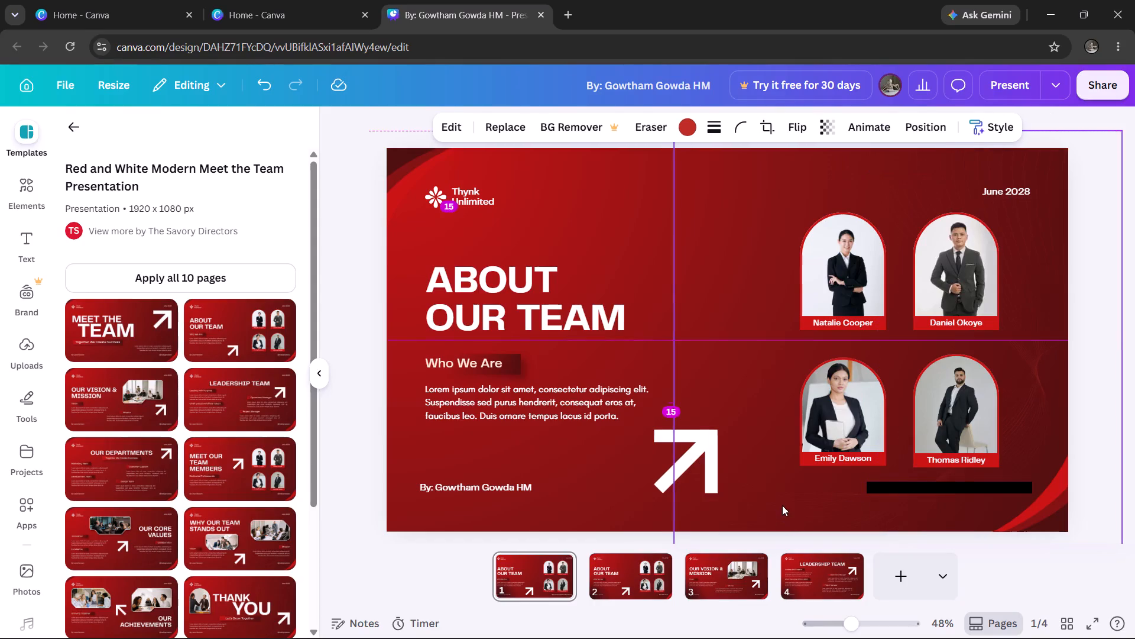
click(758, 348)
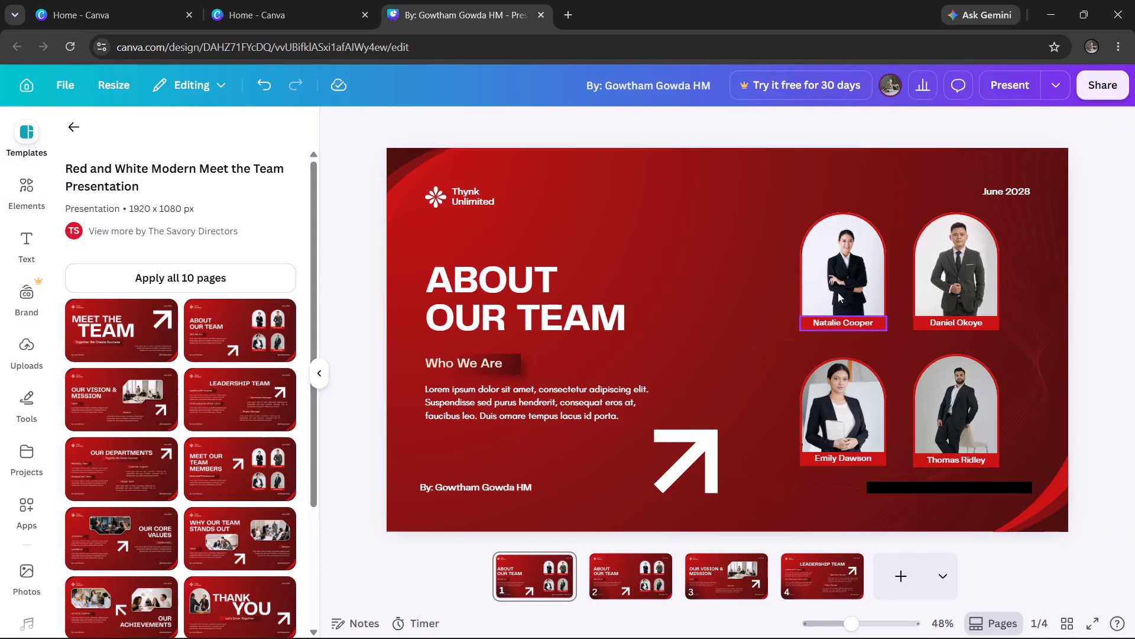
Detach the woman's photo from the upper-left portrait frame on page 1 and delete the detached image.
click(834, 284)
click(848, 225)
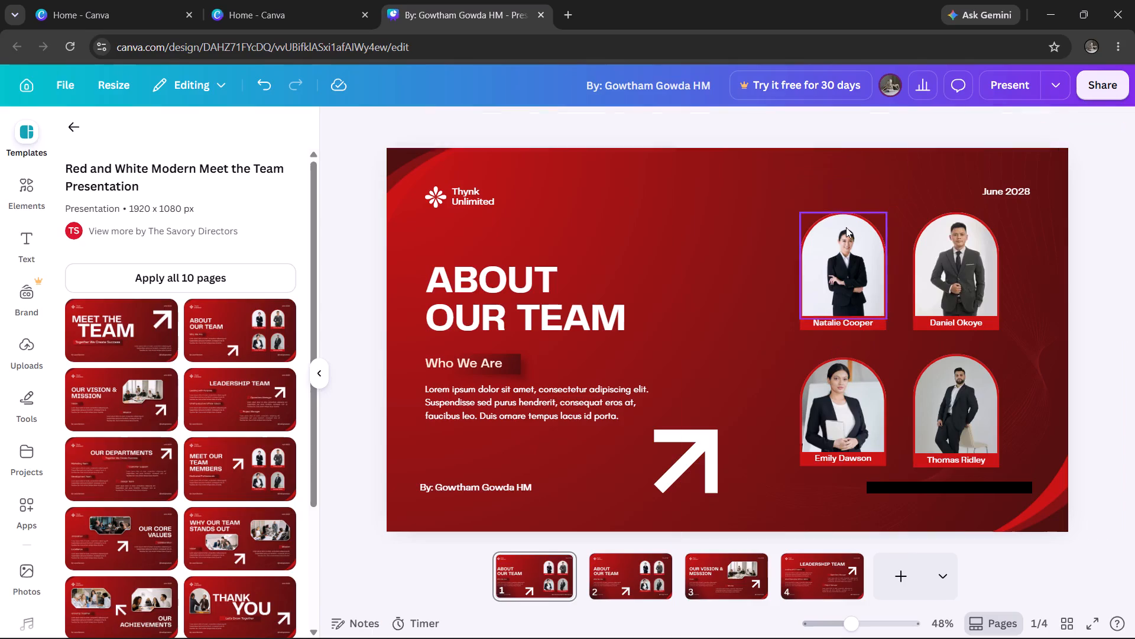
click(846, 227)
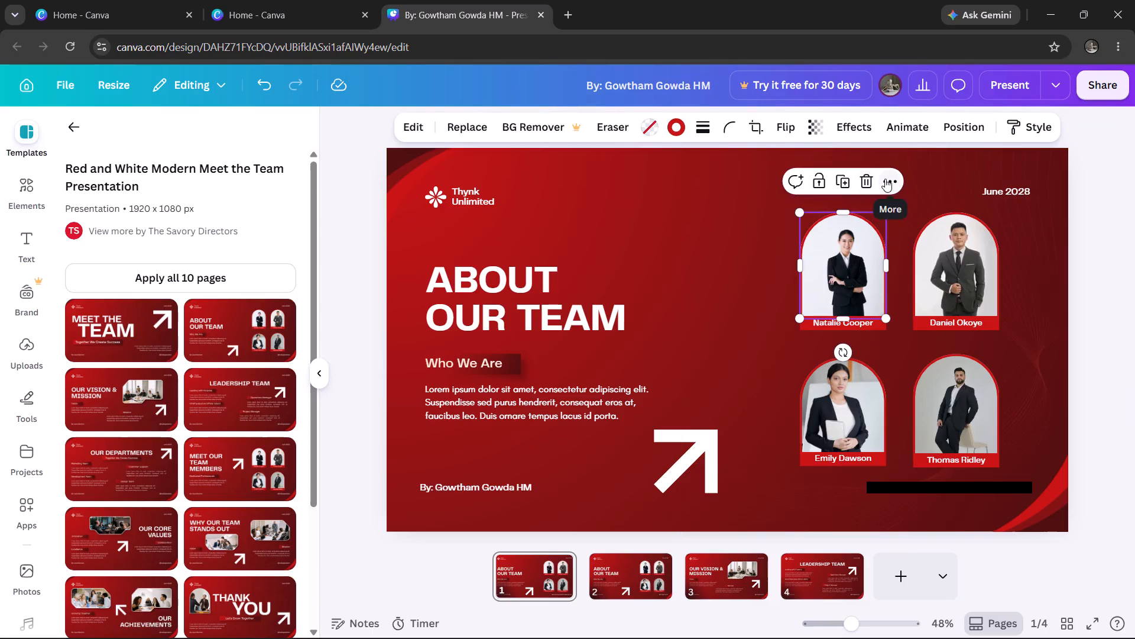
click(885, 179)
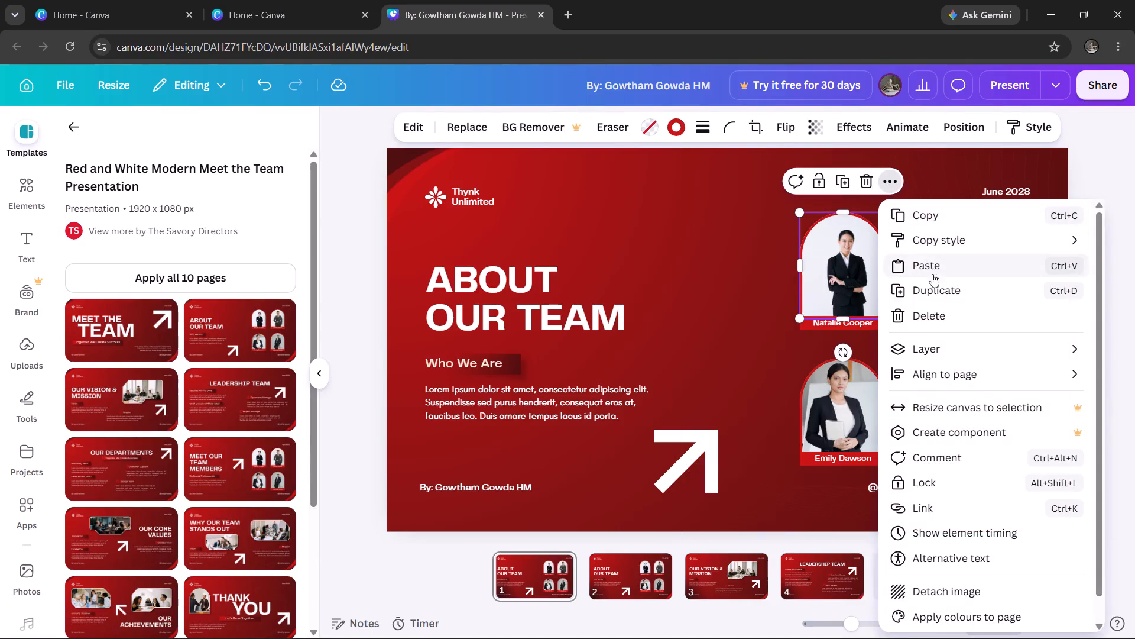
click(956, 344)
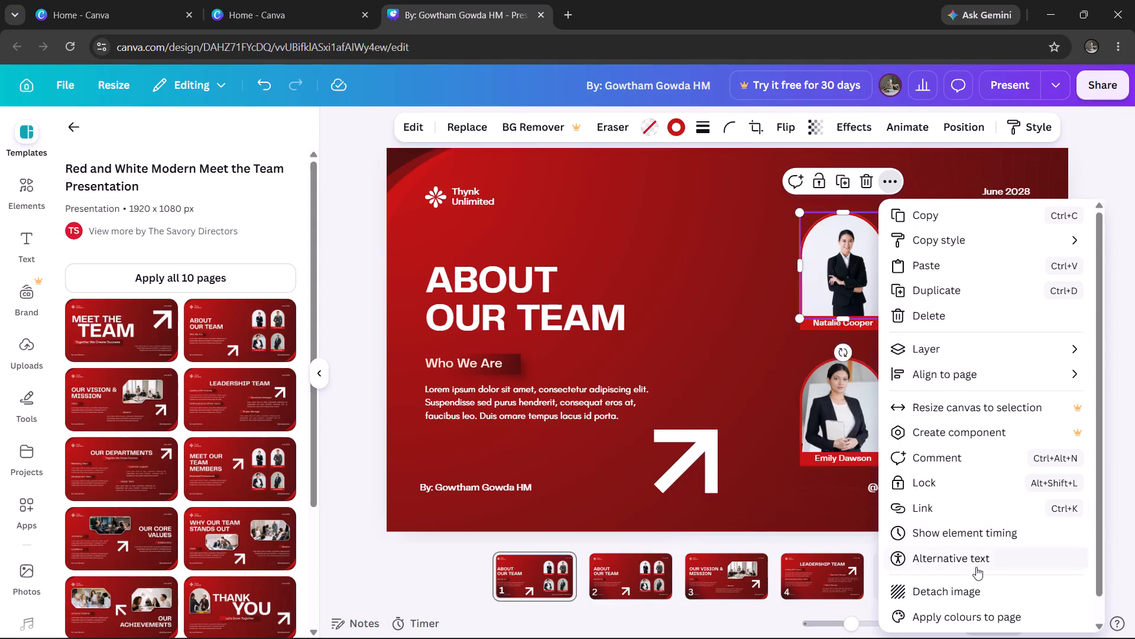
click(980, 591)
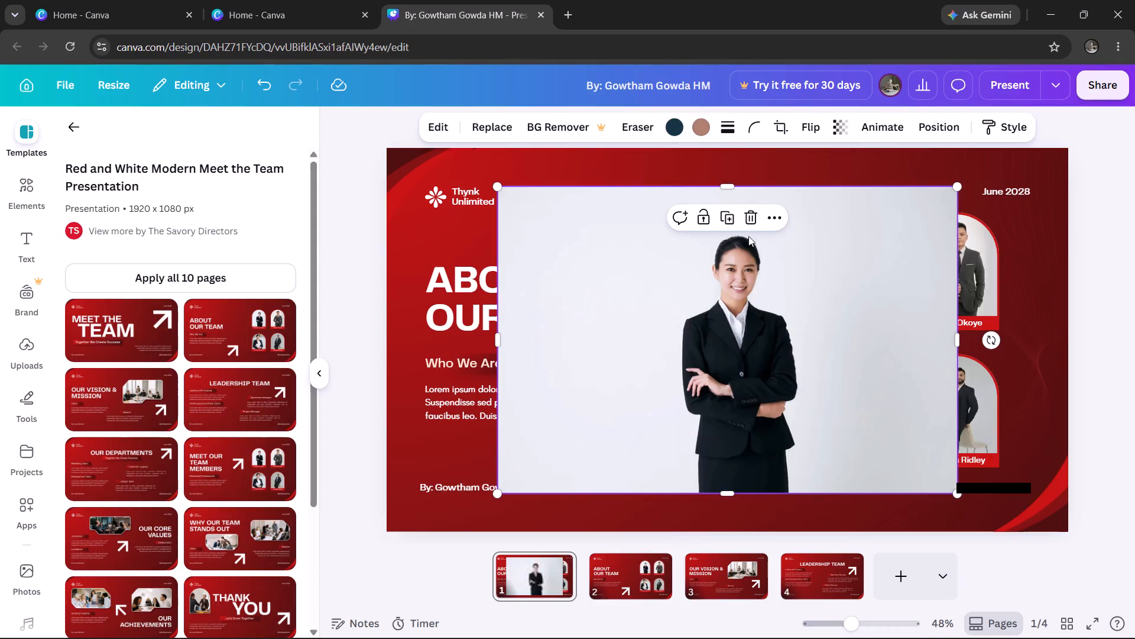
click(750, 217)
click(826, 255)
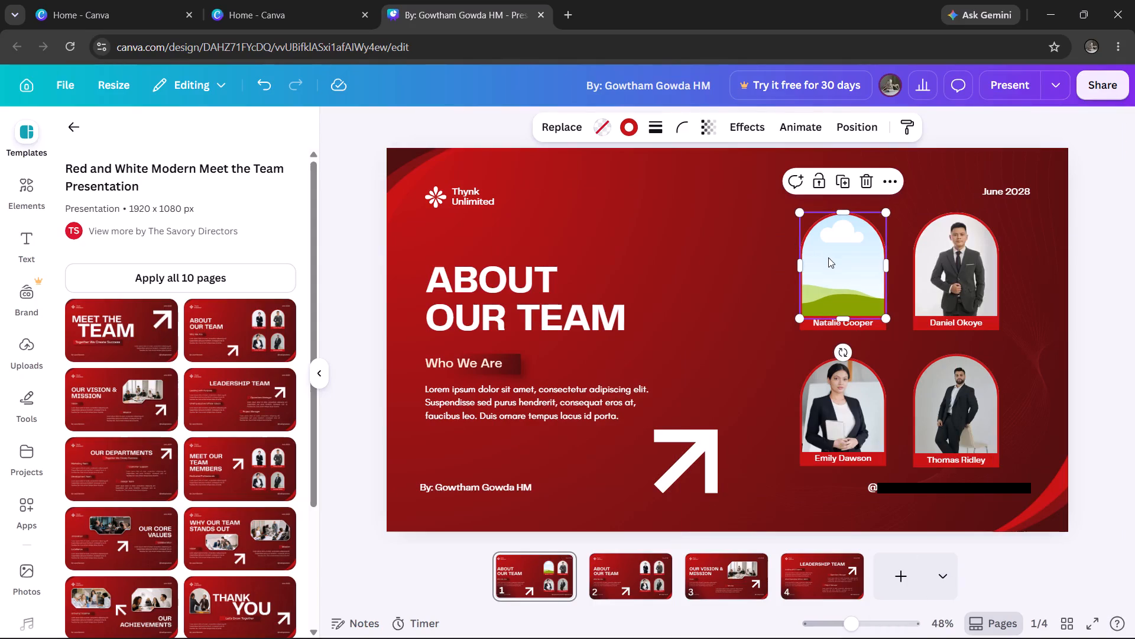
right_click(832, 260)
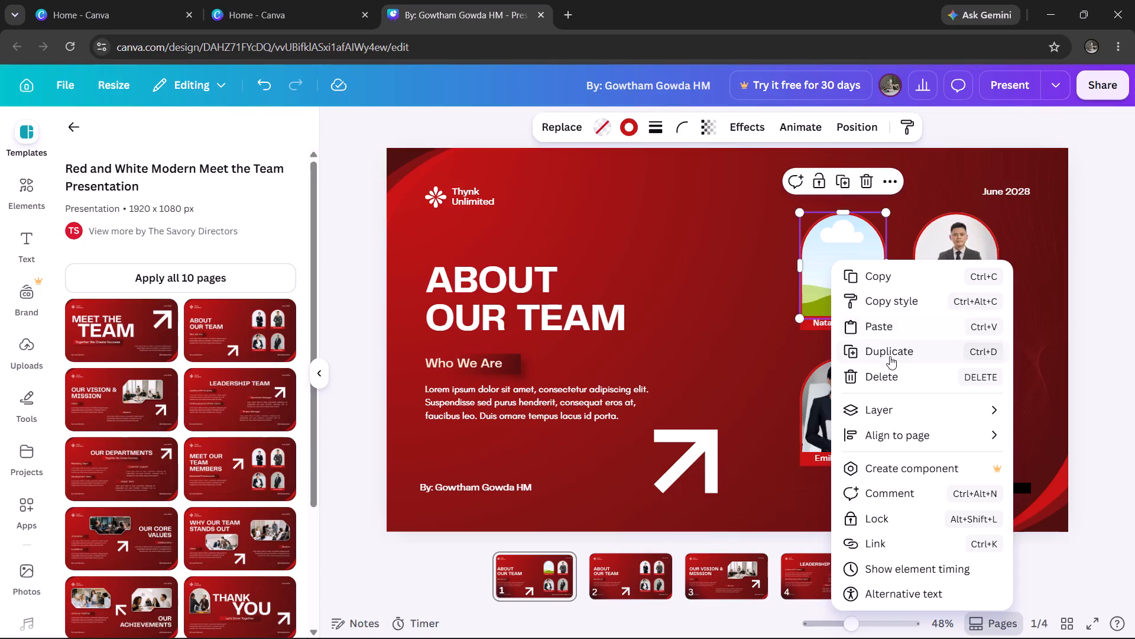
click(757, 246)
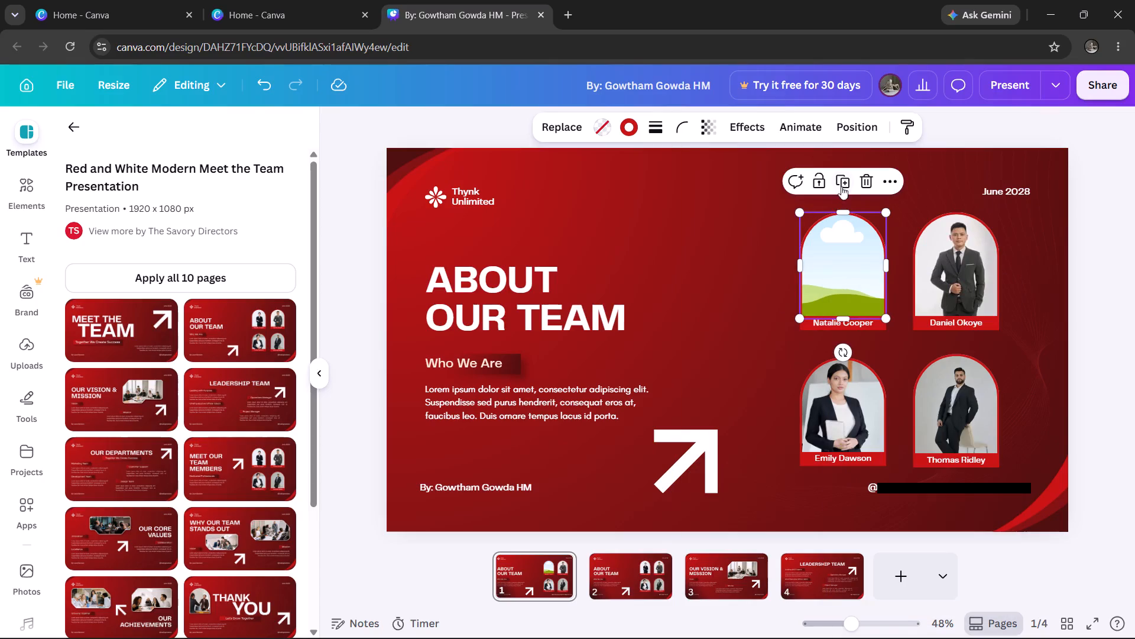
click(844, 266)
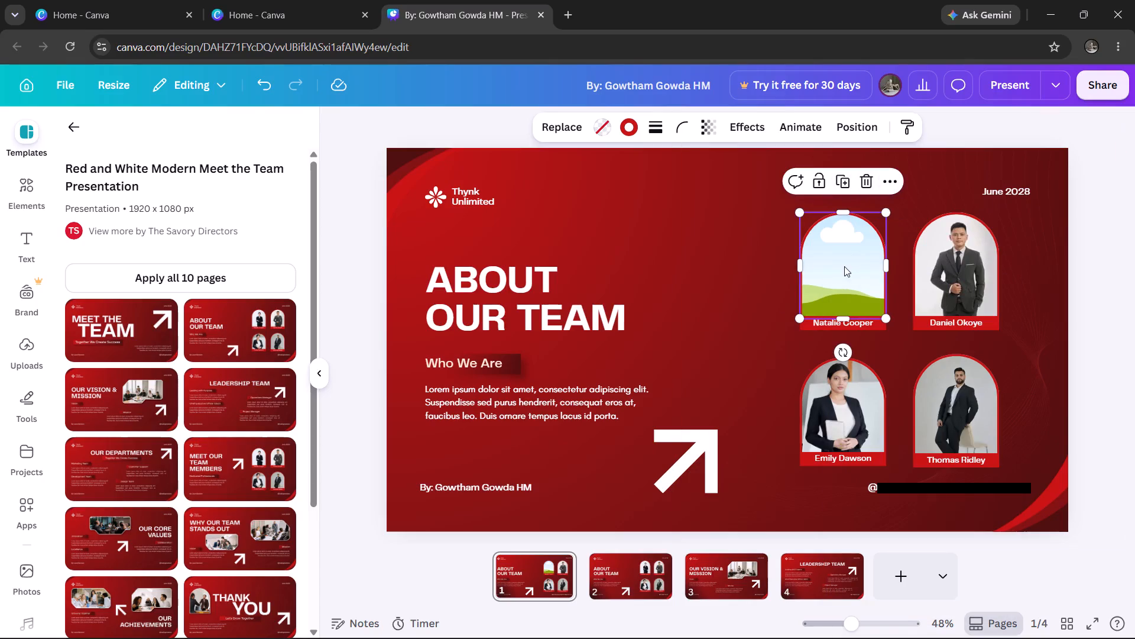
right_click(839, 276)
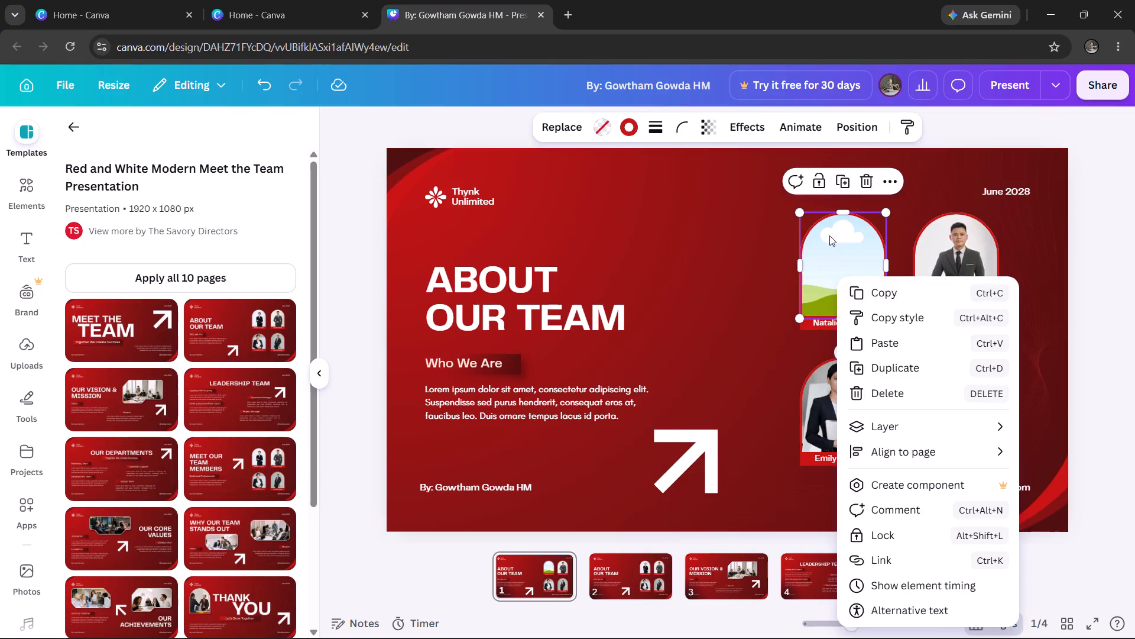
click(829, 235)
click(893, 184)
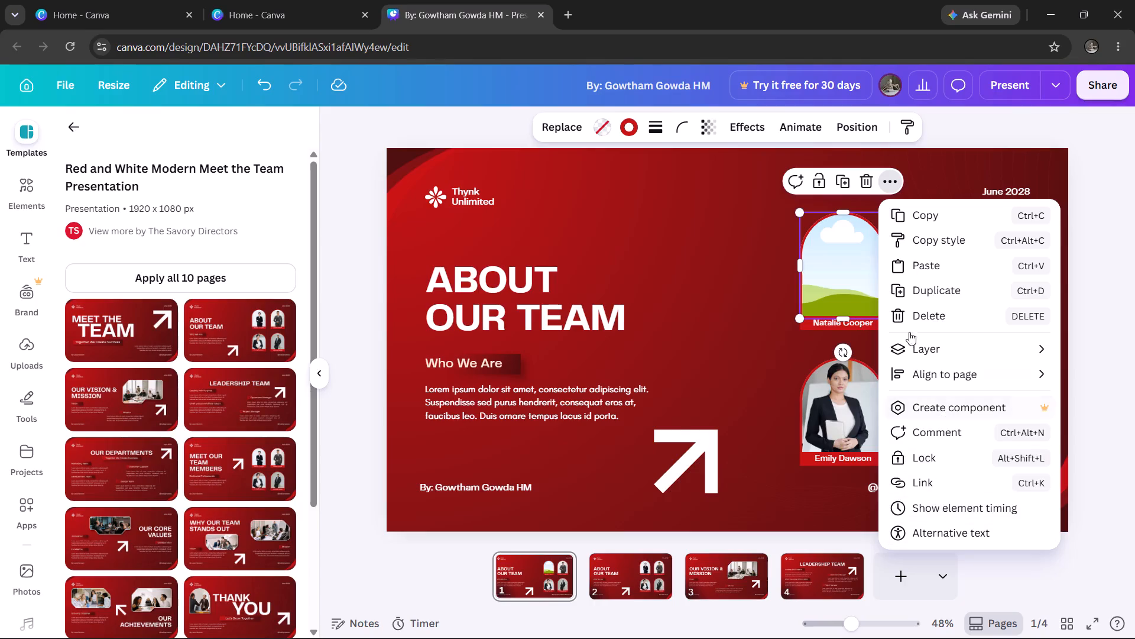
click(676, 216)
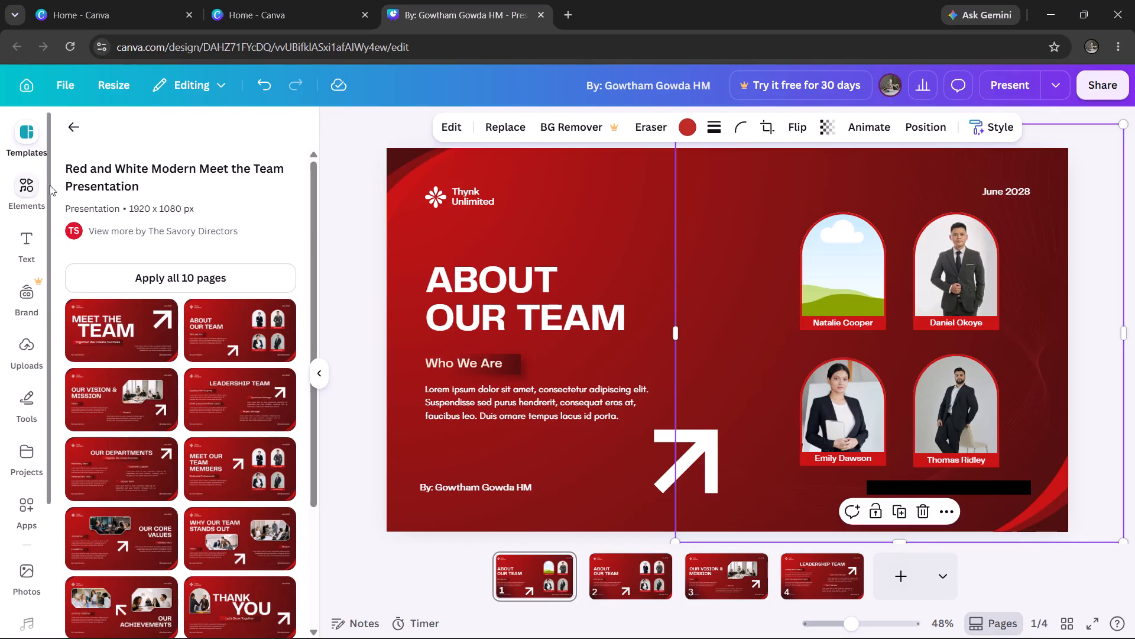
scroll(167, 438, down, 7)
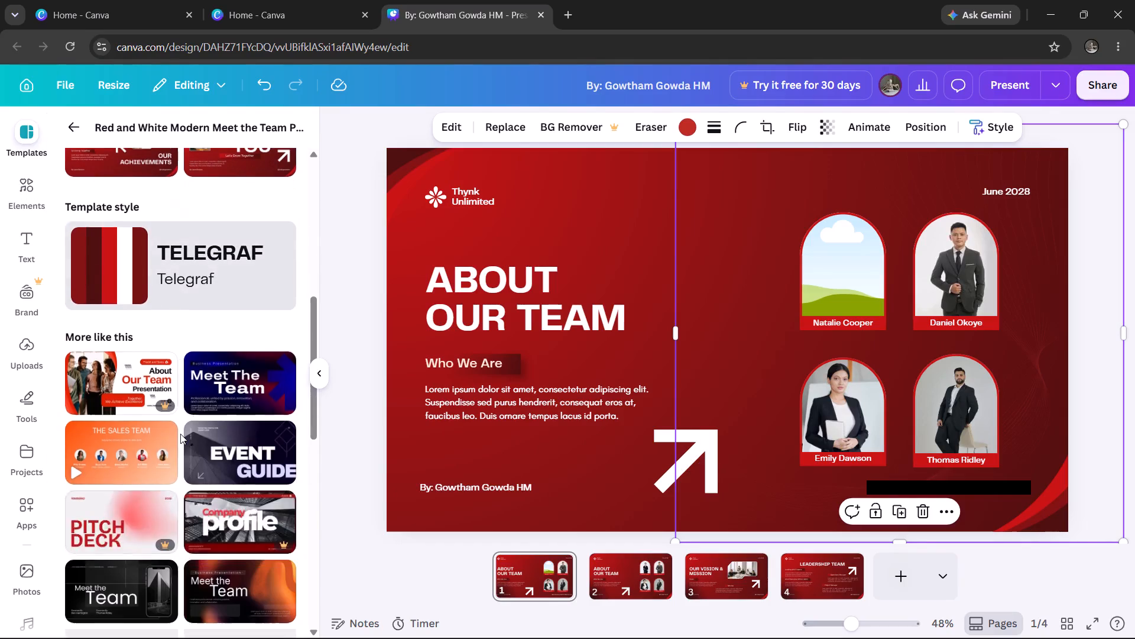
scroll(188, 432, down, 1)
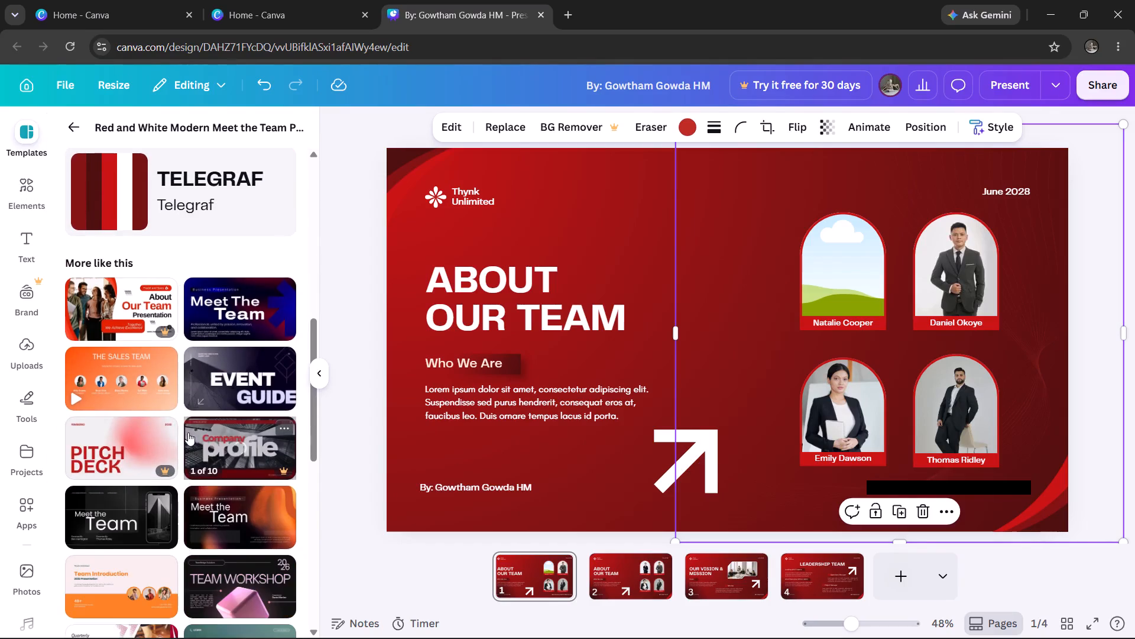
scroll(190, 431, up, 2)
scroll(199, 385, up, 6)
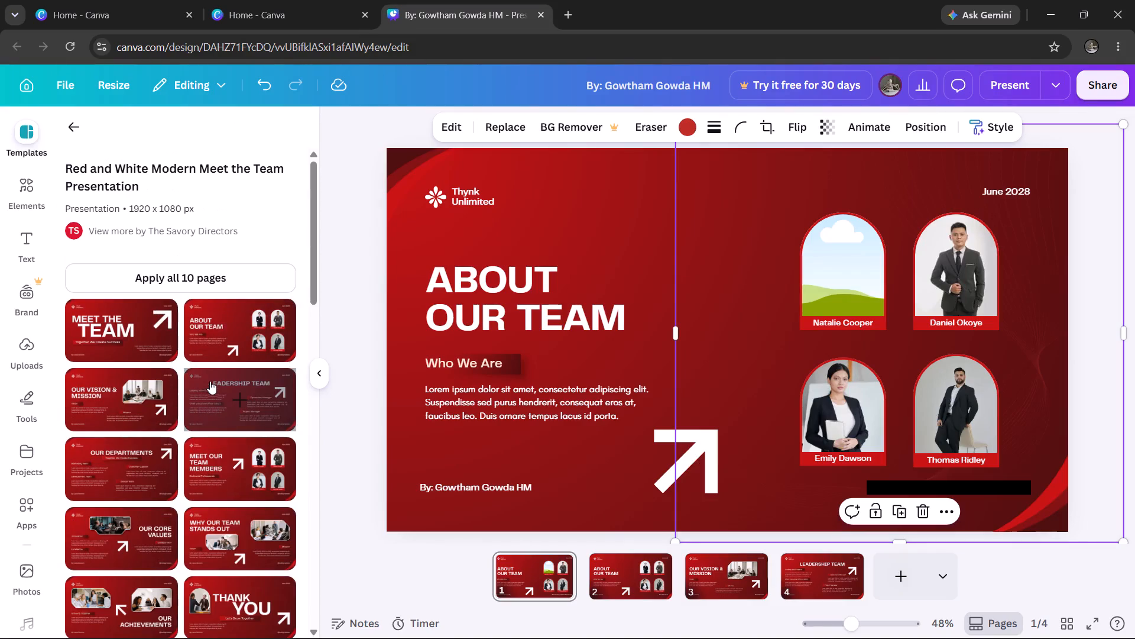
Add the recently used photo-library illustration of the girl in a yellow dress to page 1.
click(34, 201)
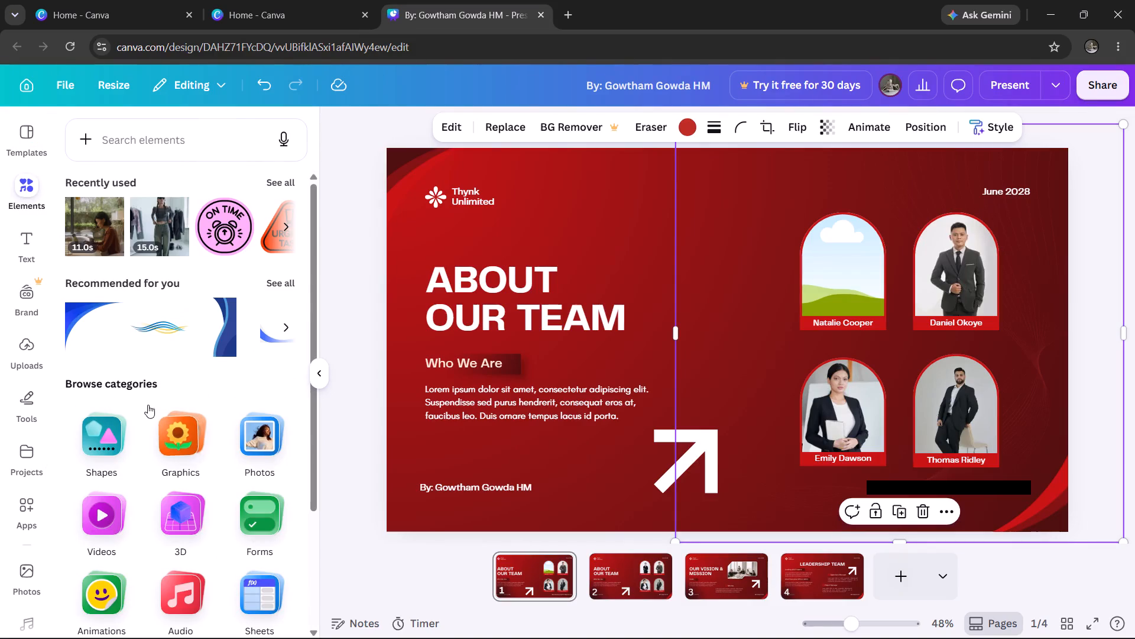
scroll(257, 443, up, 1)
click(257, 442)
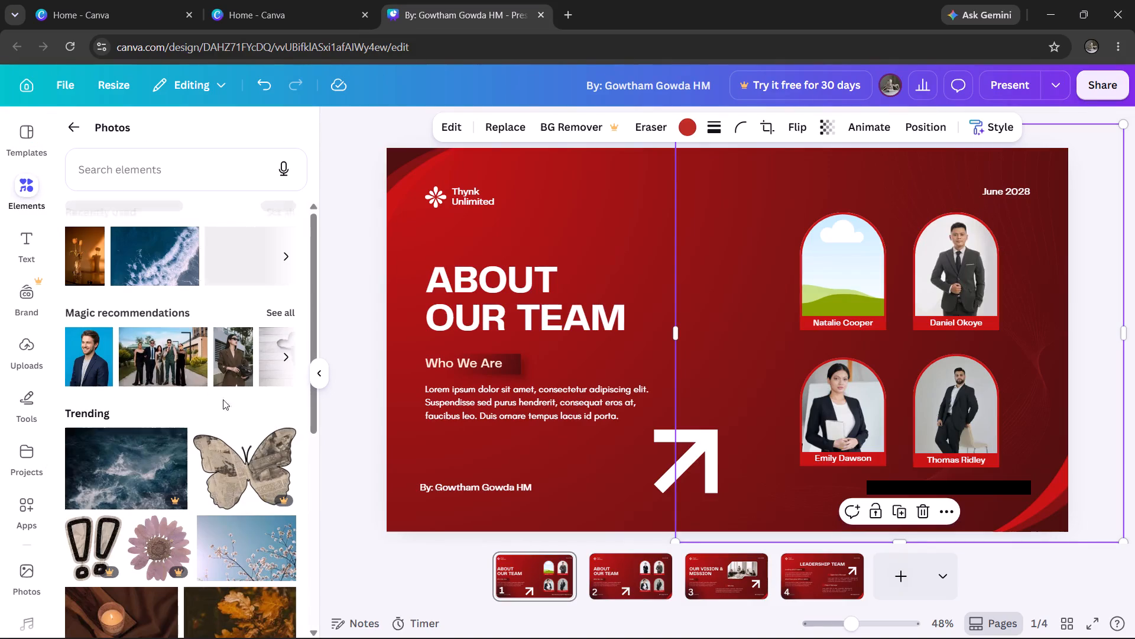
click(287, 254)
click(283, 255)
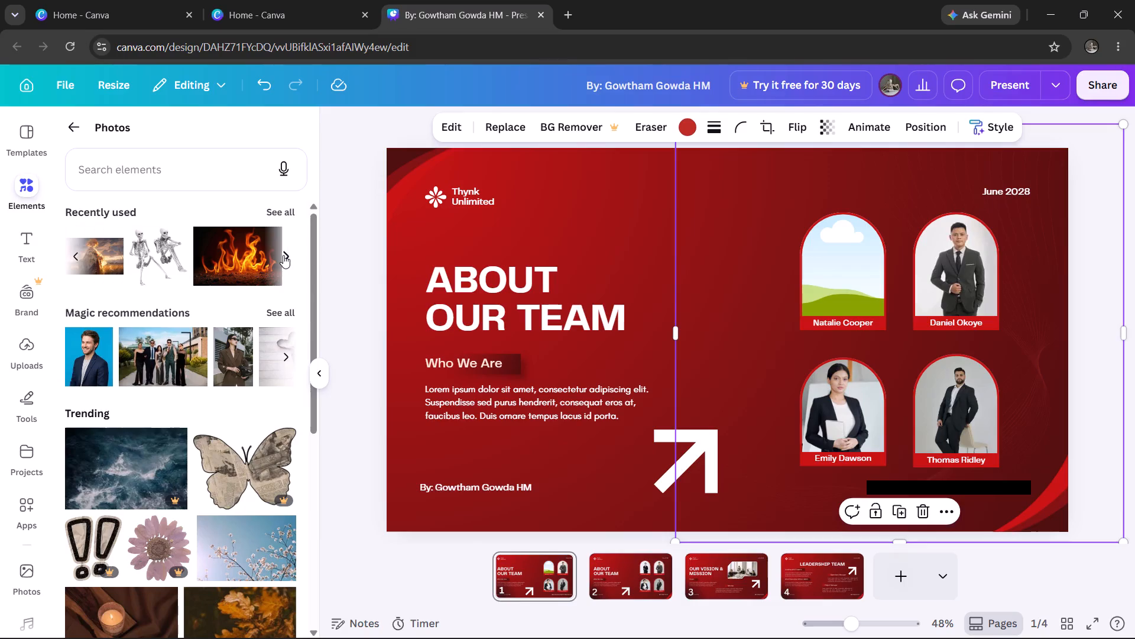
click(283, 255)
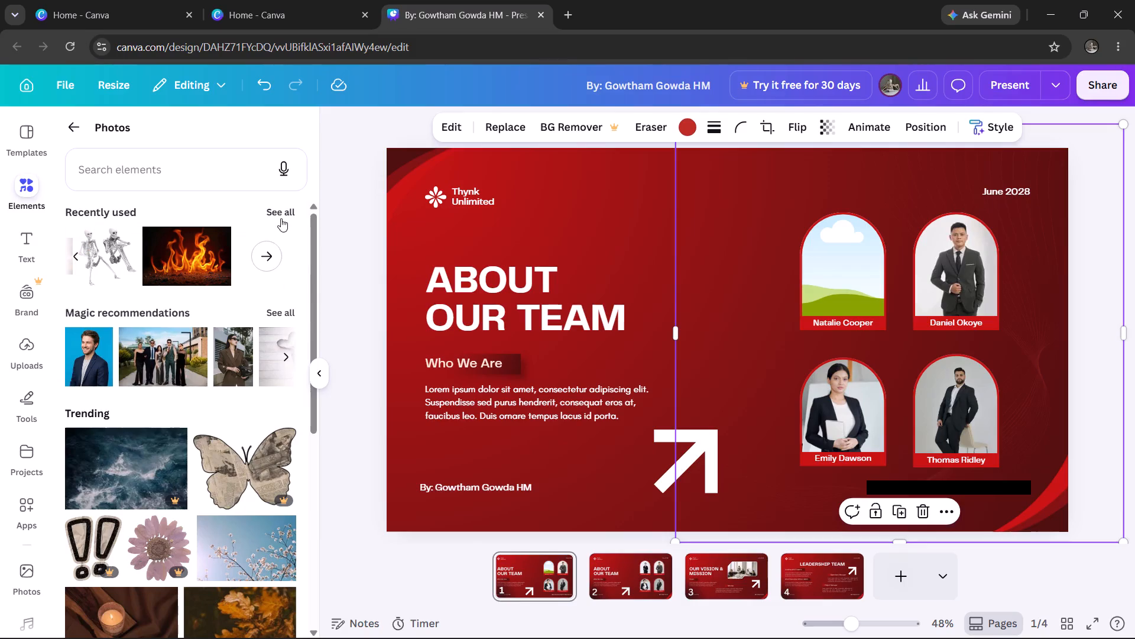
click(281, 217)
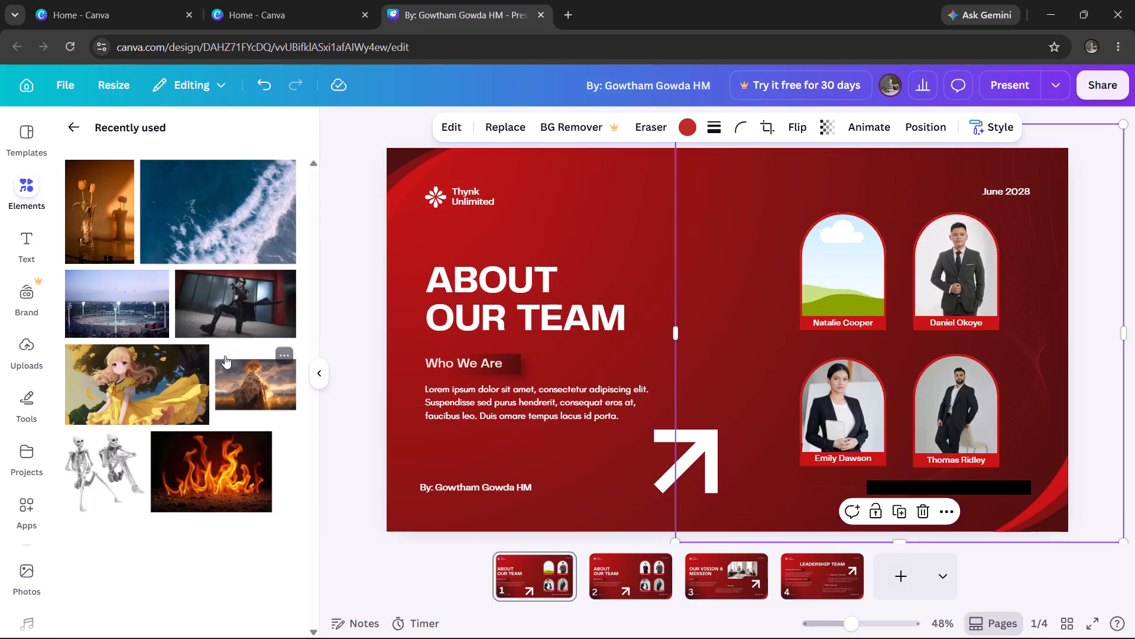
click(151, 362)
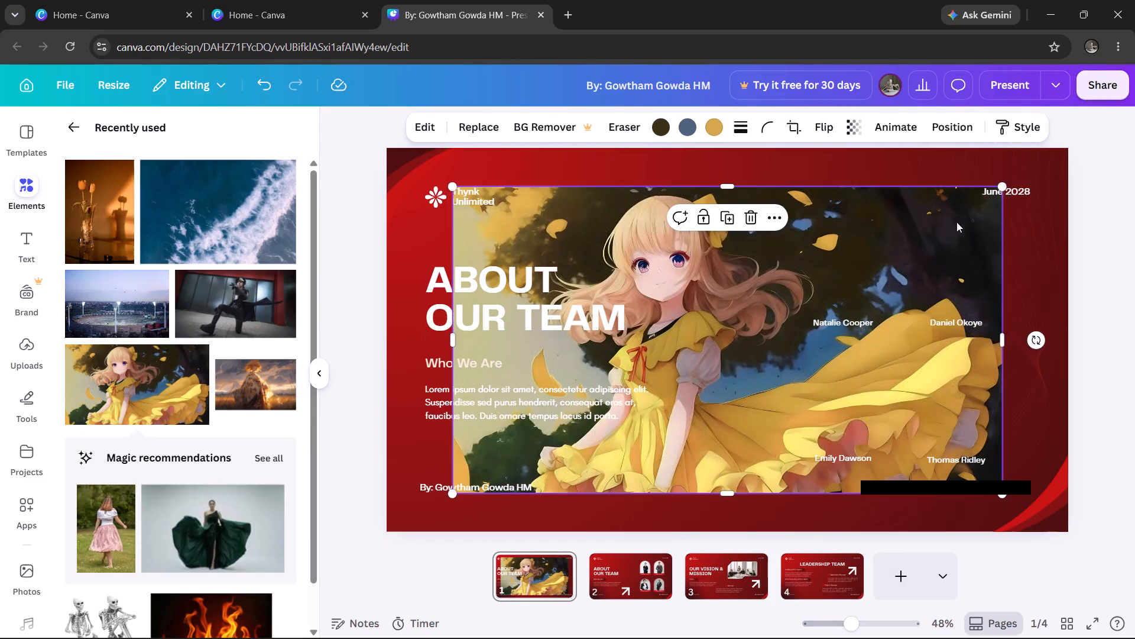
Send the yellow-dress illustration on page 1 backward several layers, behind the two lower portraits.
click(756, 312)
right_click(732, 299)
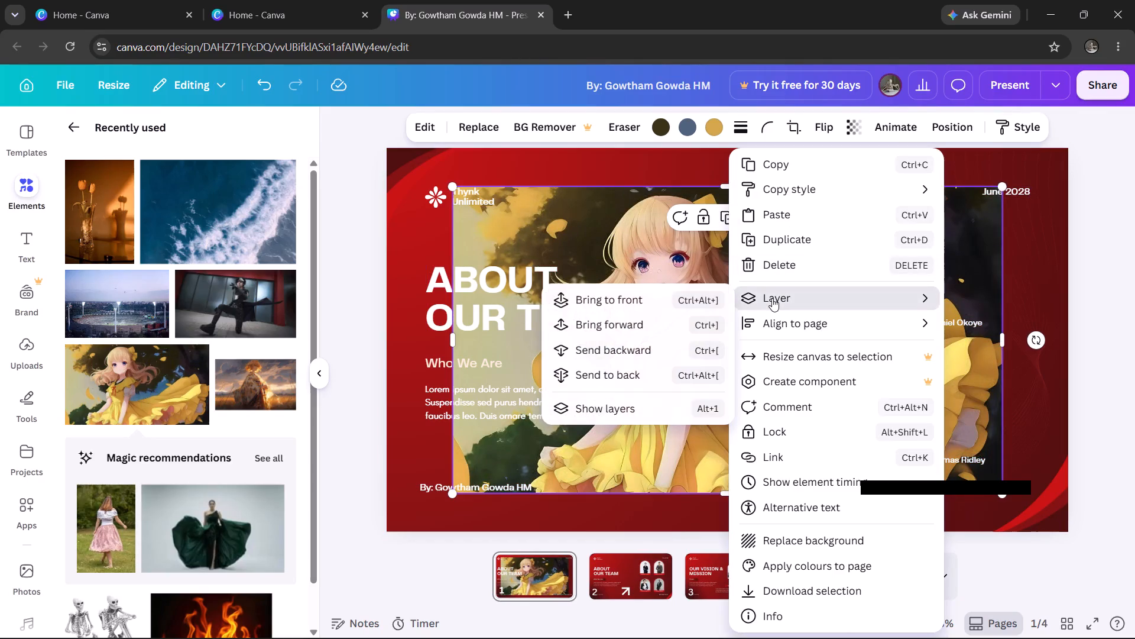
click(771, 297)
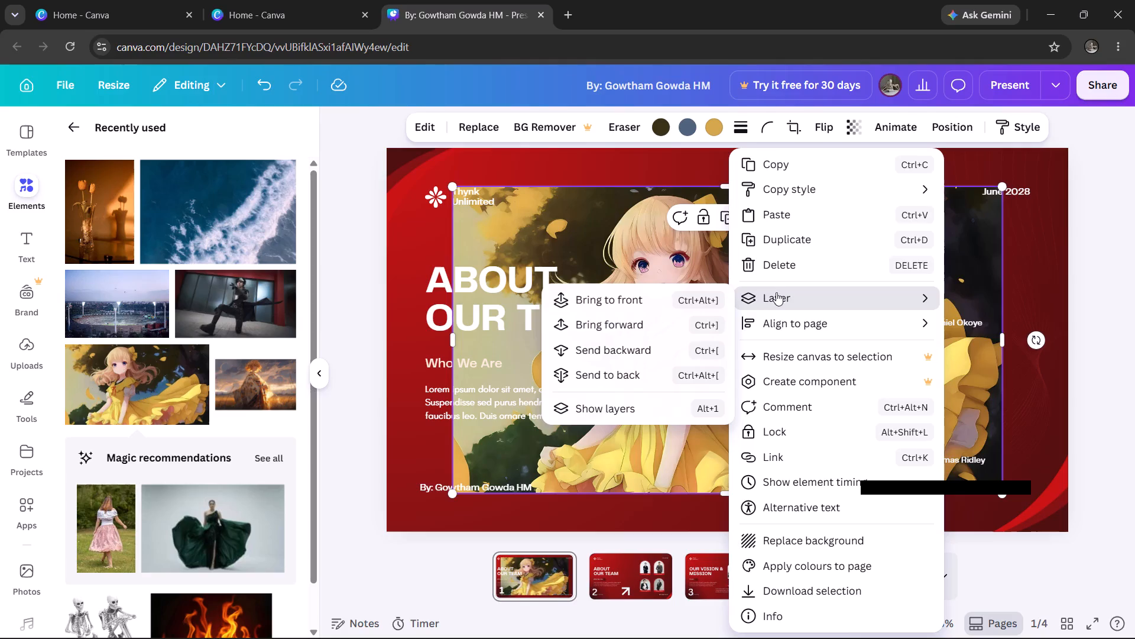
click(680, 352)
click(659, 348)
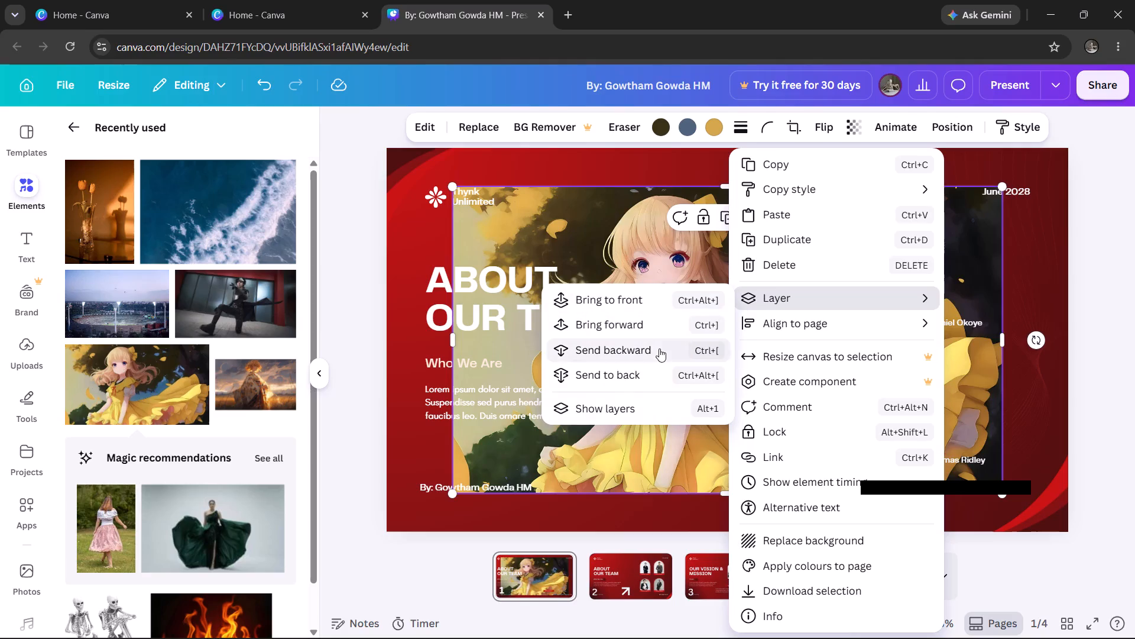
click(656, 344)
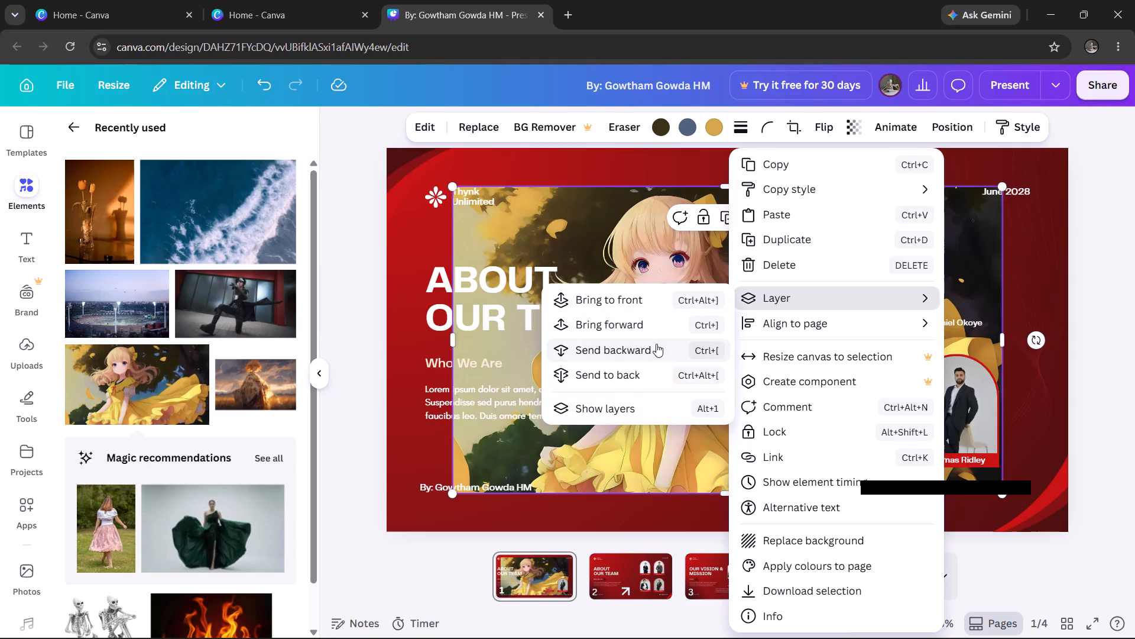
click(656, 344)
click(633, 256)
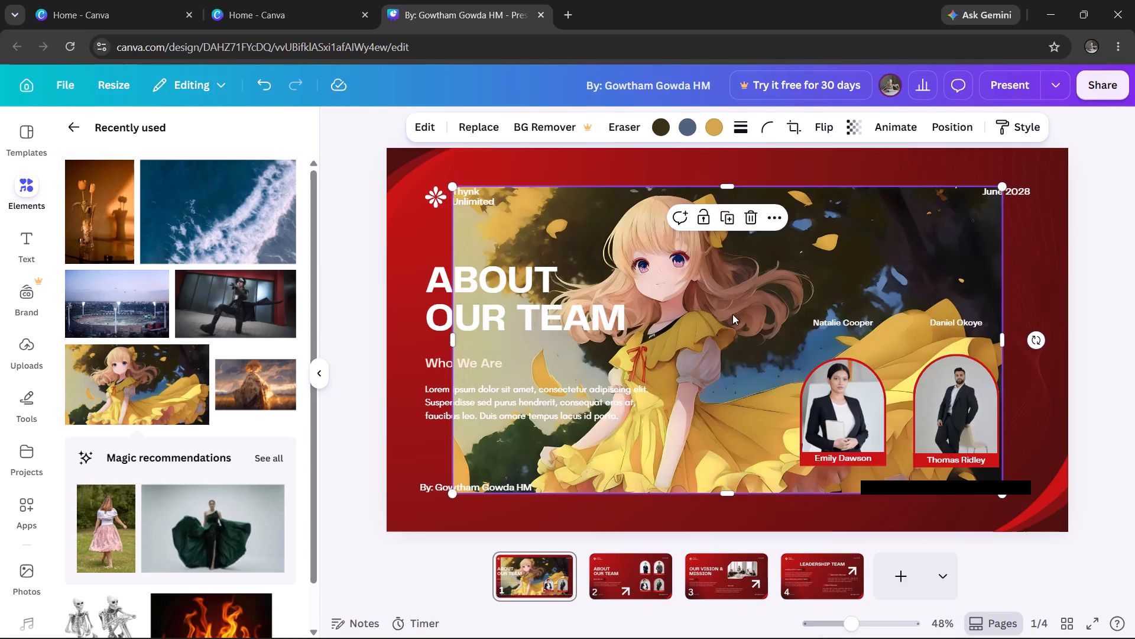
Scale down the yellow-dress illustration so its right edge lines up with the right side of page 1's upper-left portrait frame.
right_click(821, 265)
click(710, 286)
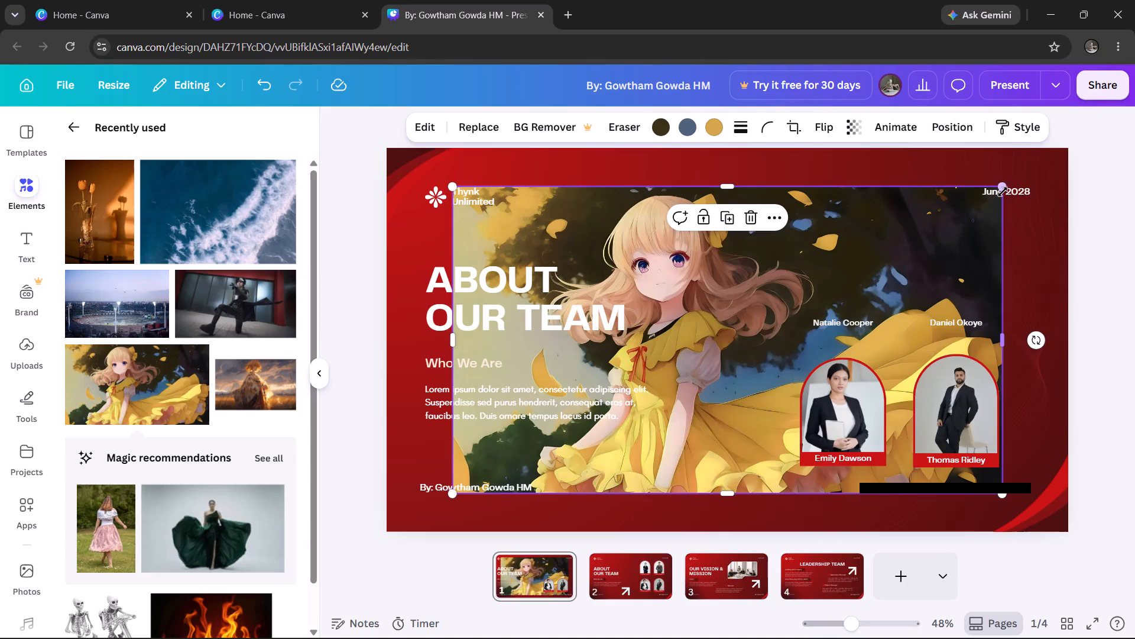
drag(1003, 191, 783, 359)
click(678, 394)
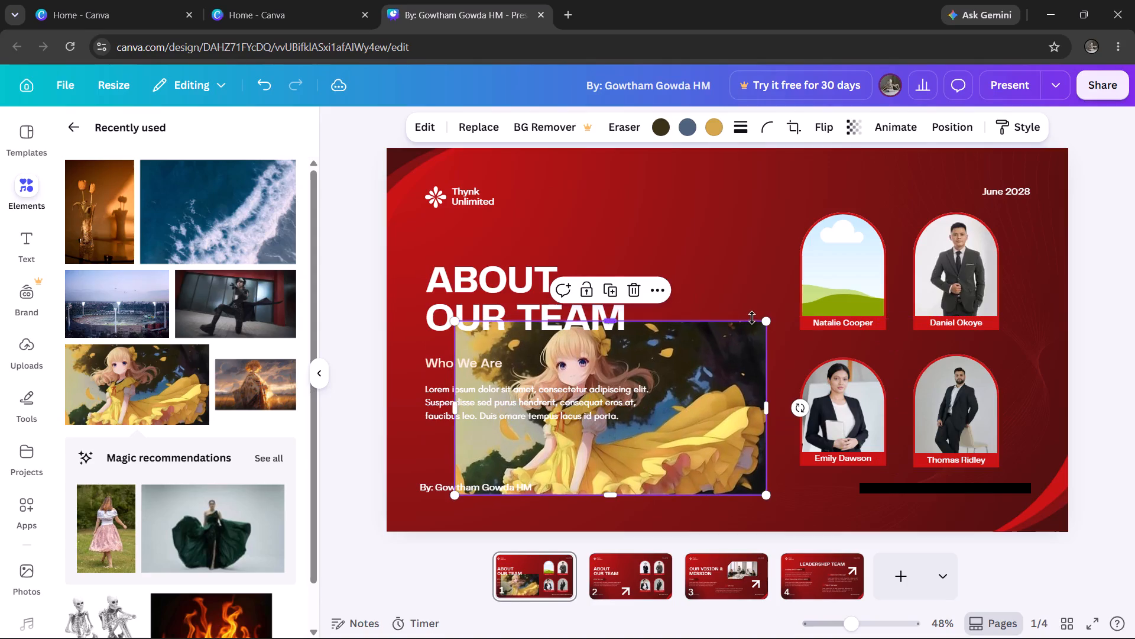
drag(764, 322, 937, 259)
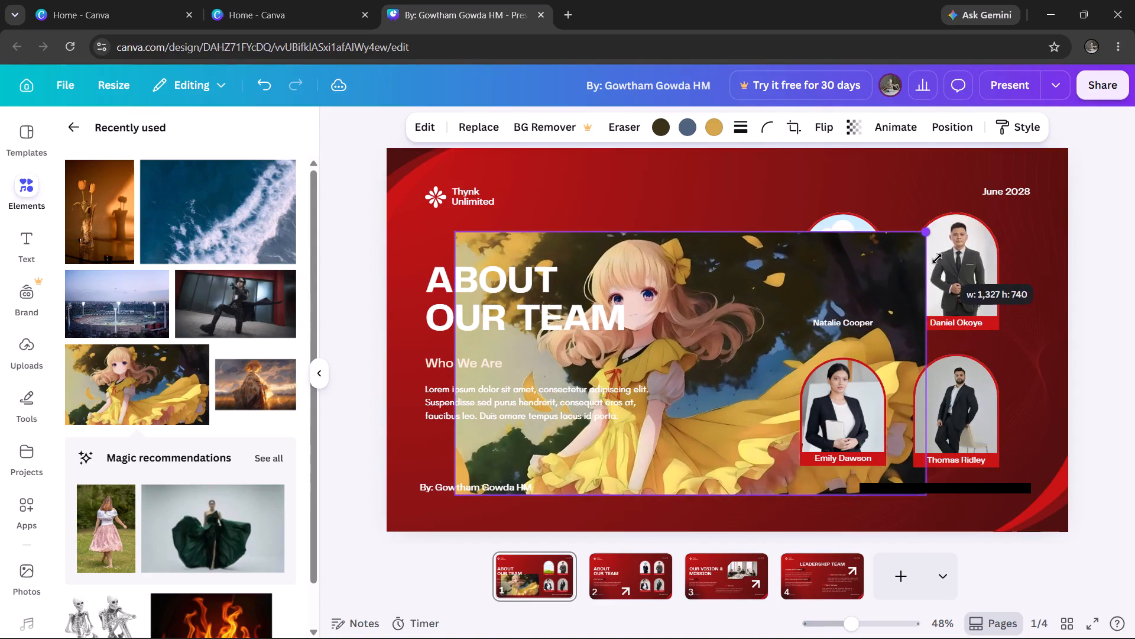
drag(937, 259, 896, 286)
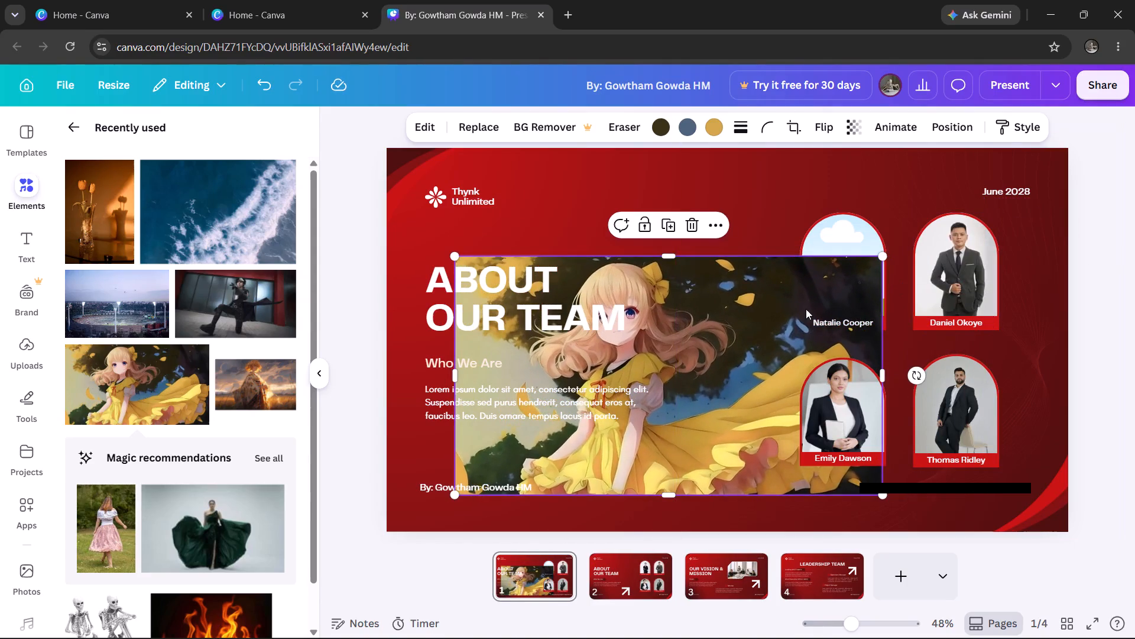
Send the yellow-dress illustration to the back of page 1's layers.
right_click(804, 308)
click(845, 313)
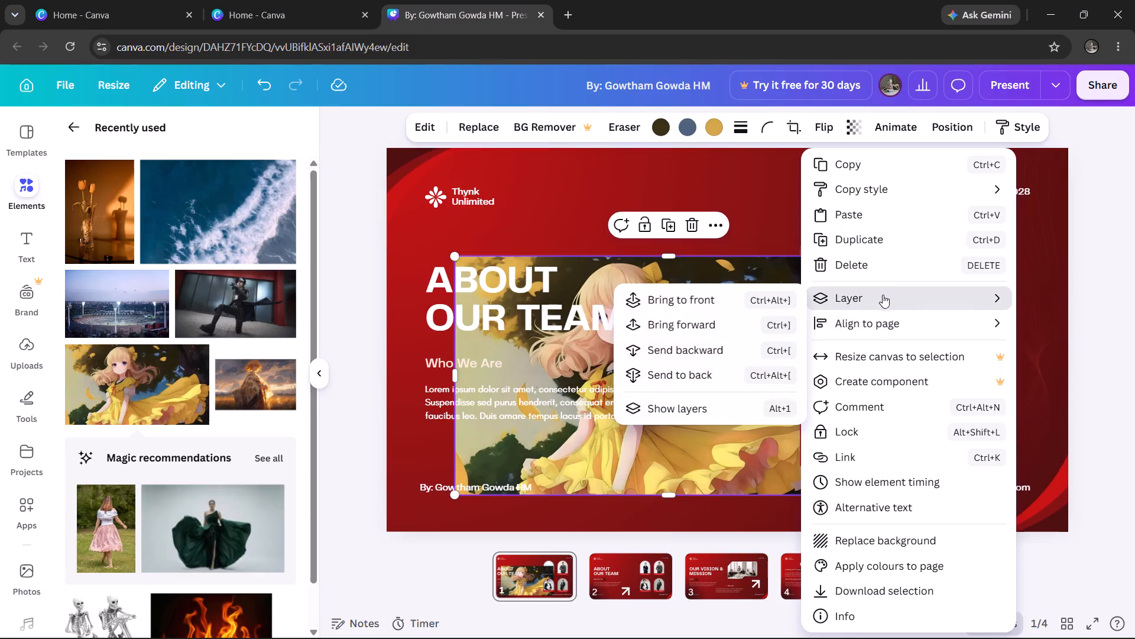
click(767, 354)
click(732, 367)
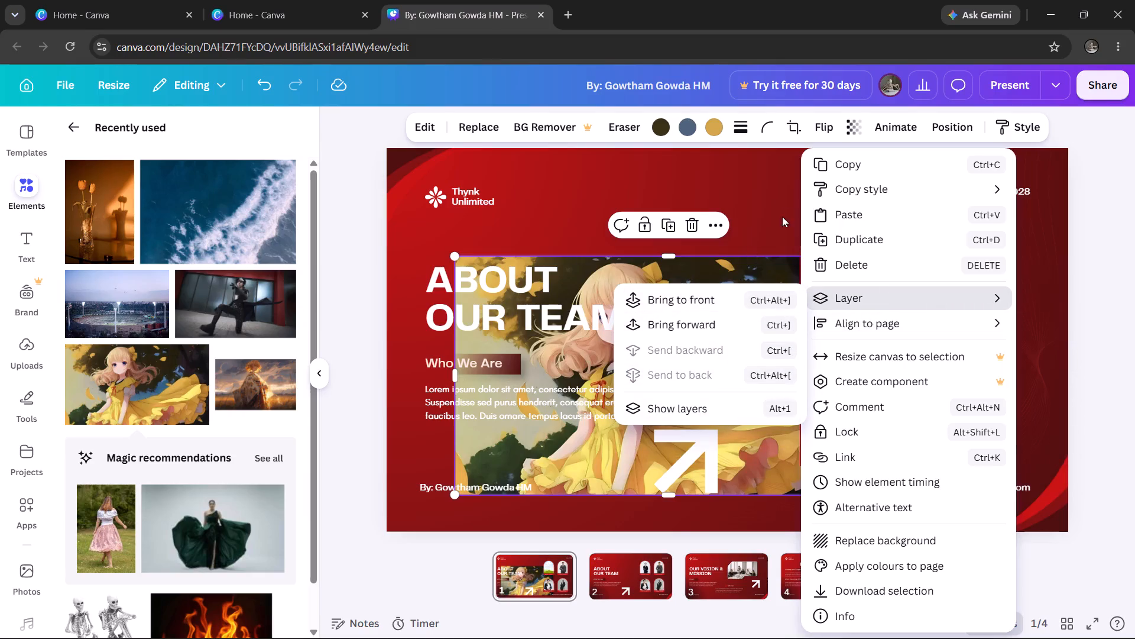
Enlarge the yellow-dress illustration on page 1 until it covers the whole page from edge to edge.
click(779, 188)
drag(881, 260, 887, 253)
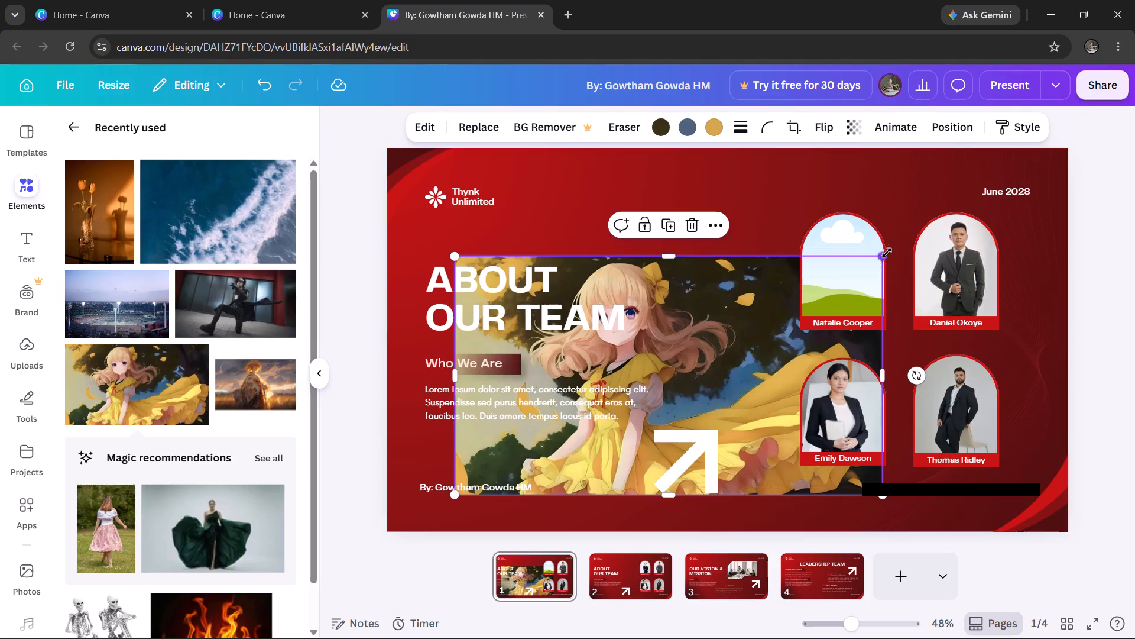
drag(887, 253, 1063, 174)
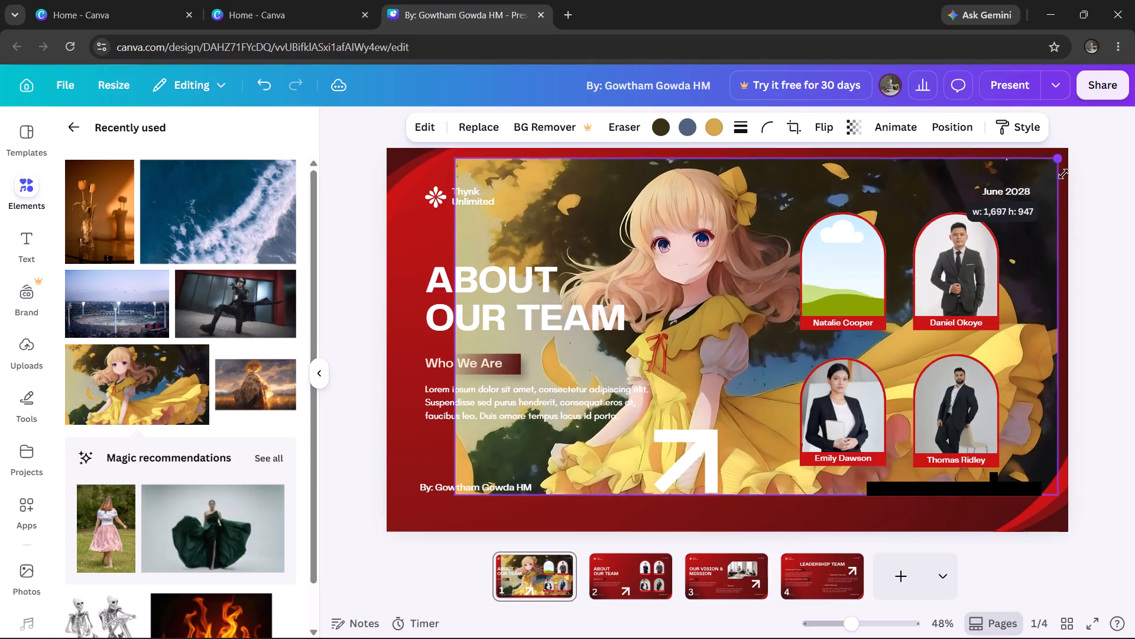
drag(1063, 174, 1074, 163)
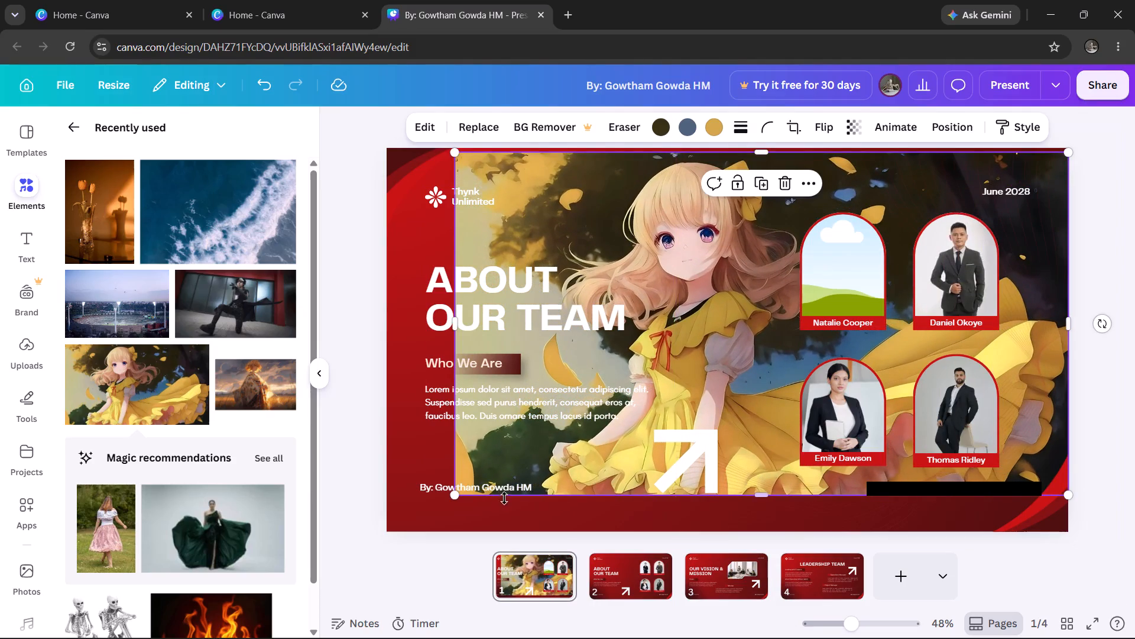
drag(458, 496, 381, 509)
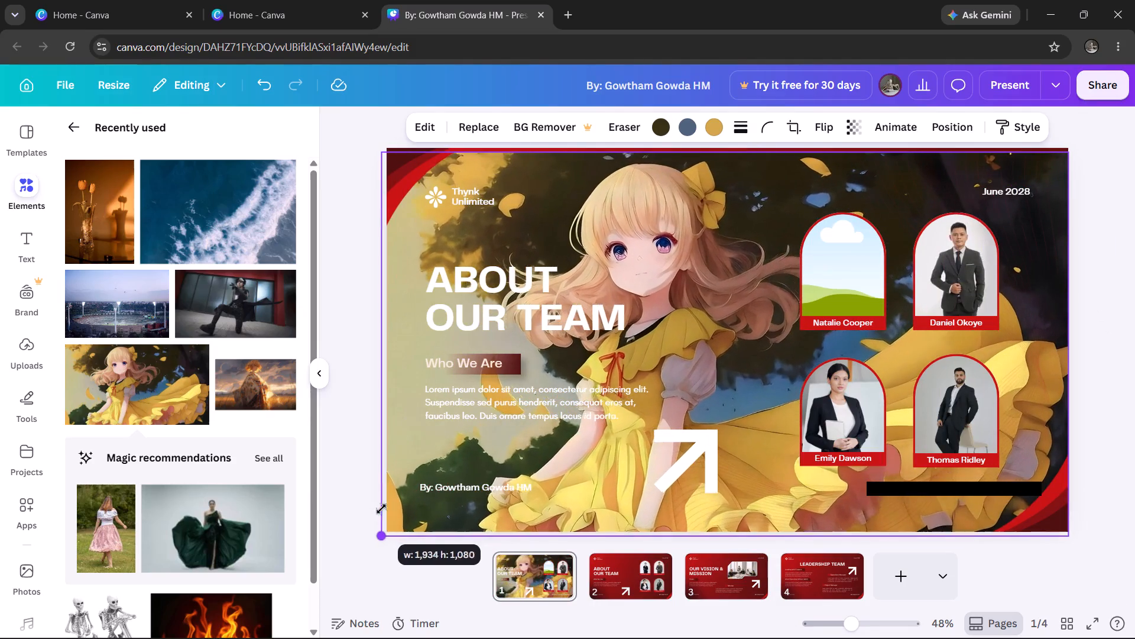
drag(381, 509, 368, 498)
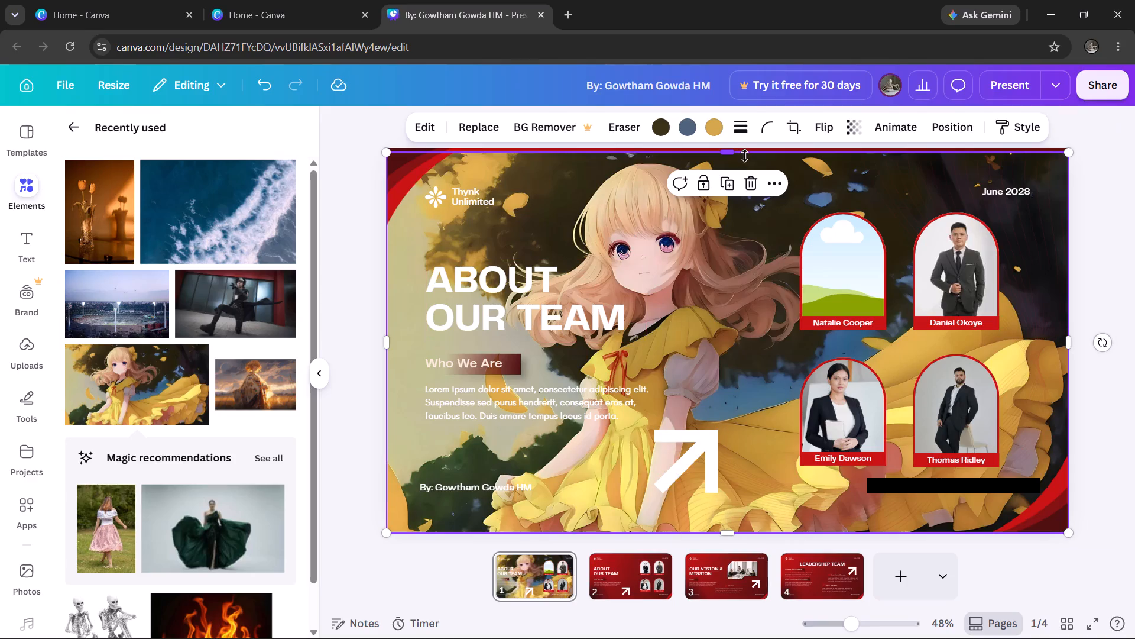
drag(743, 157, 742, 151)
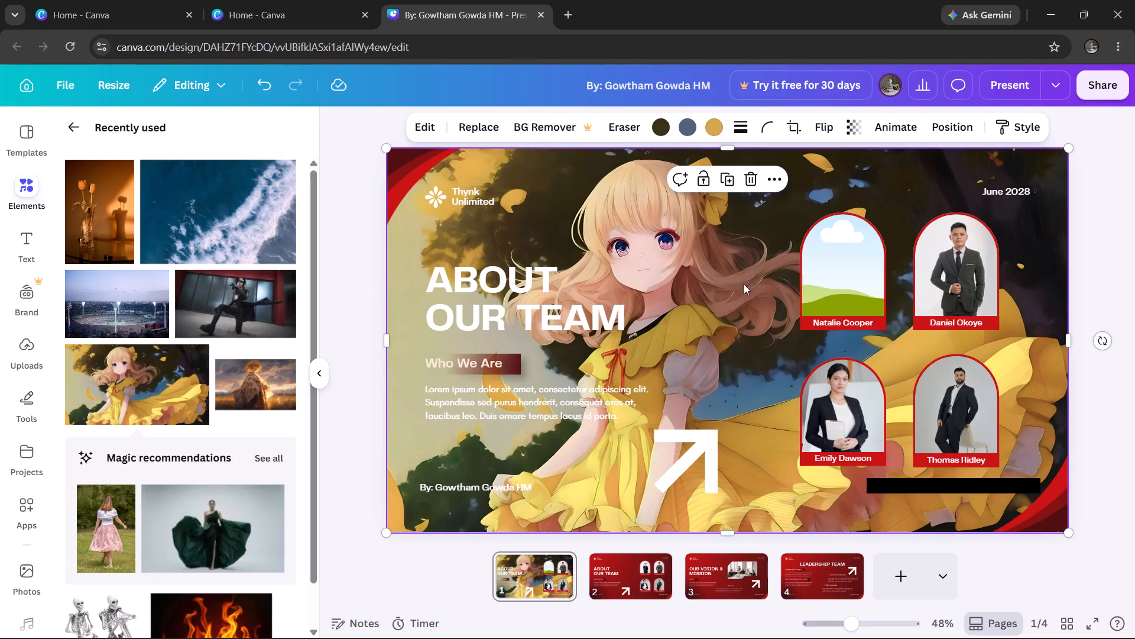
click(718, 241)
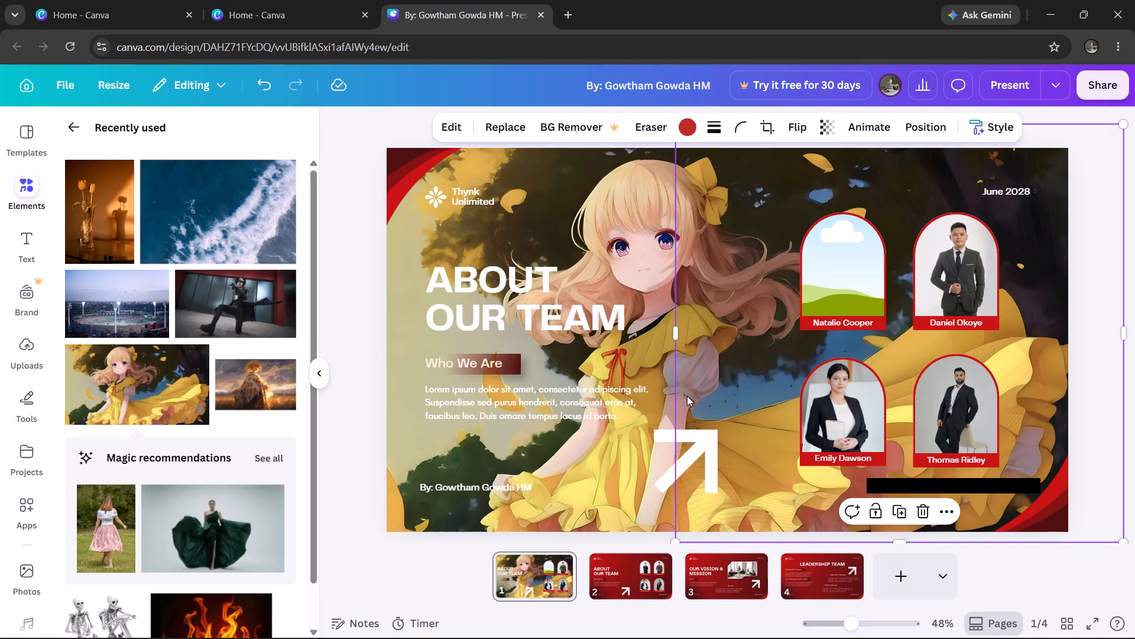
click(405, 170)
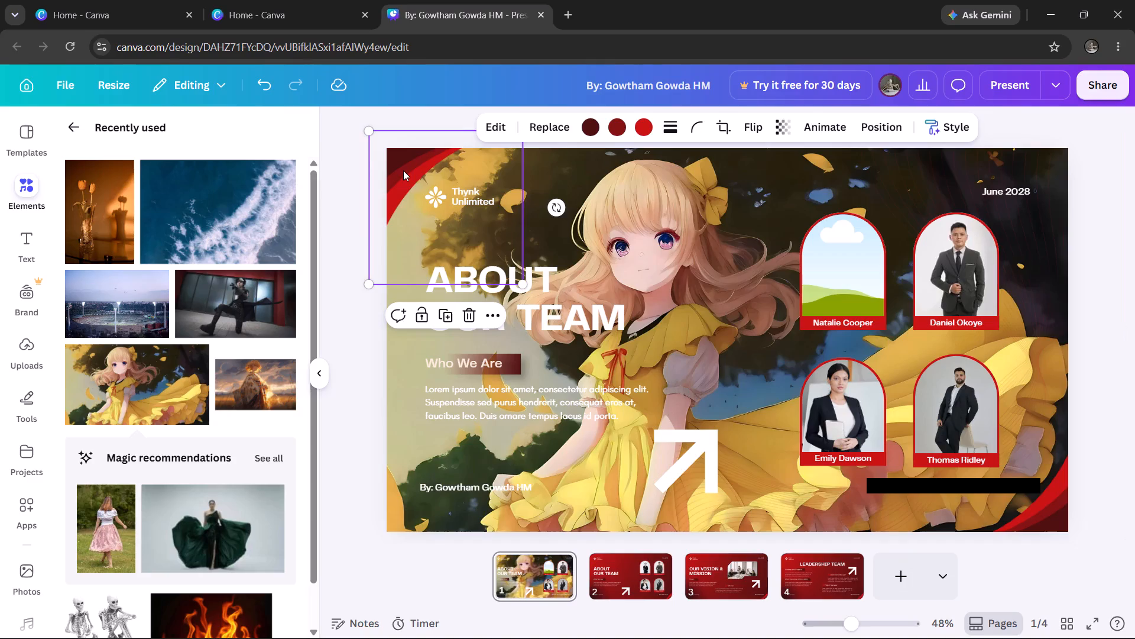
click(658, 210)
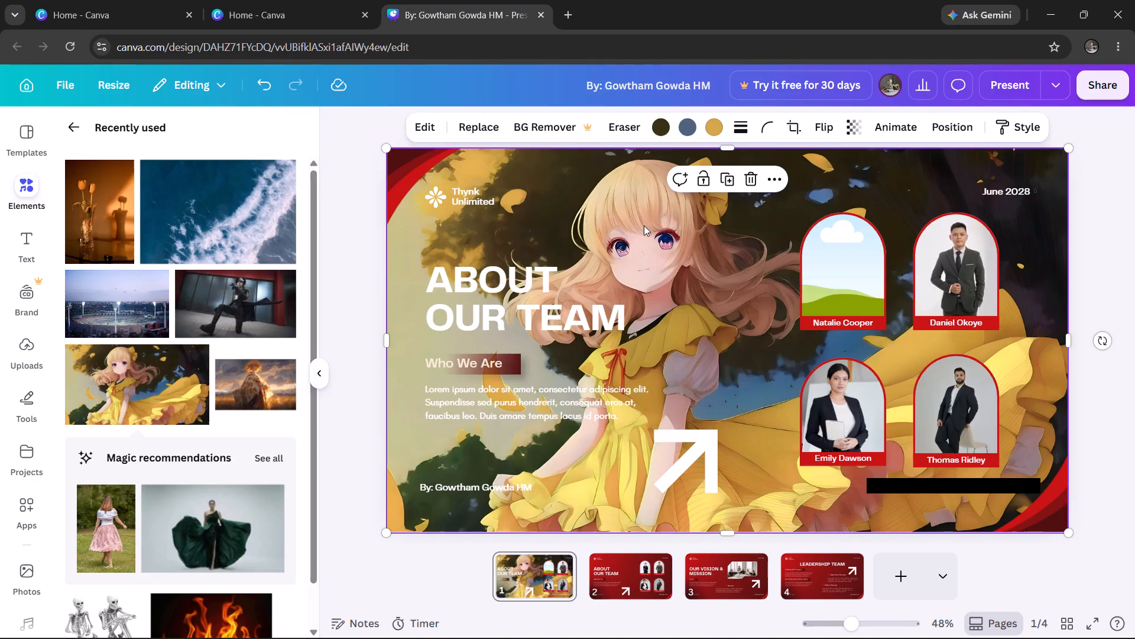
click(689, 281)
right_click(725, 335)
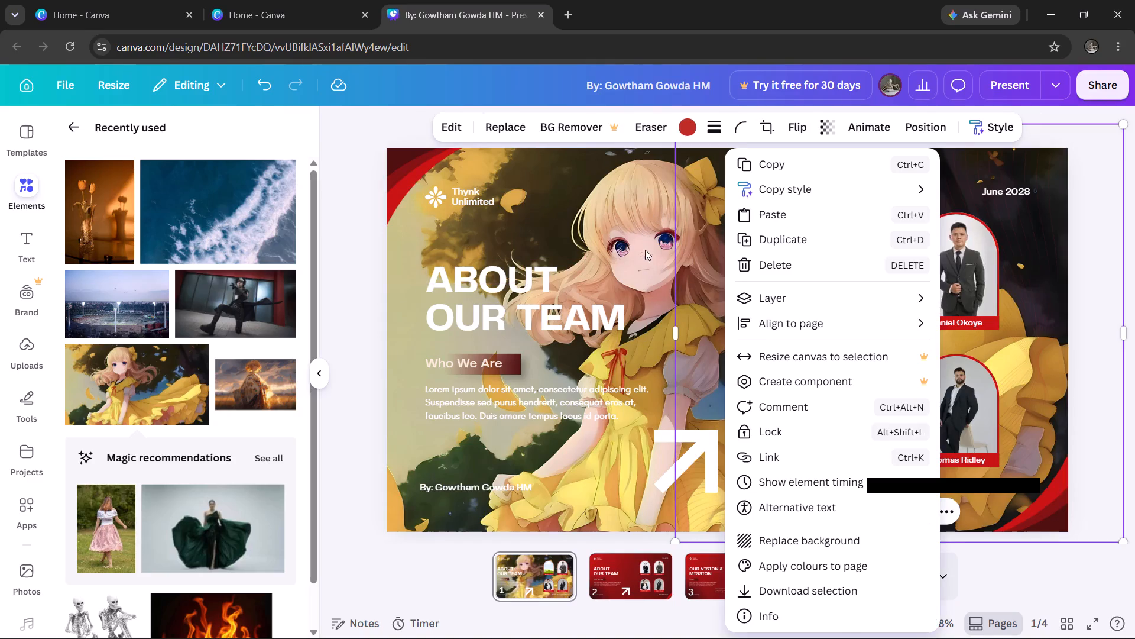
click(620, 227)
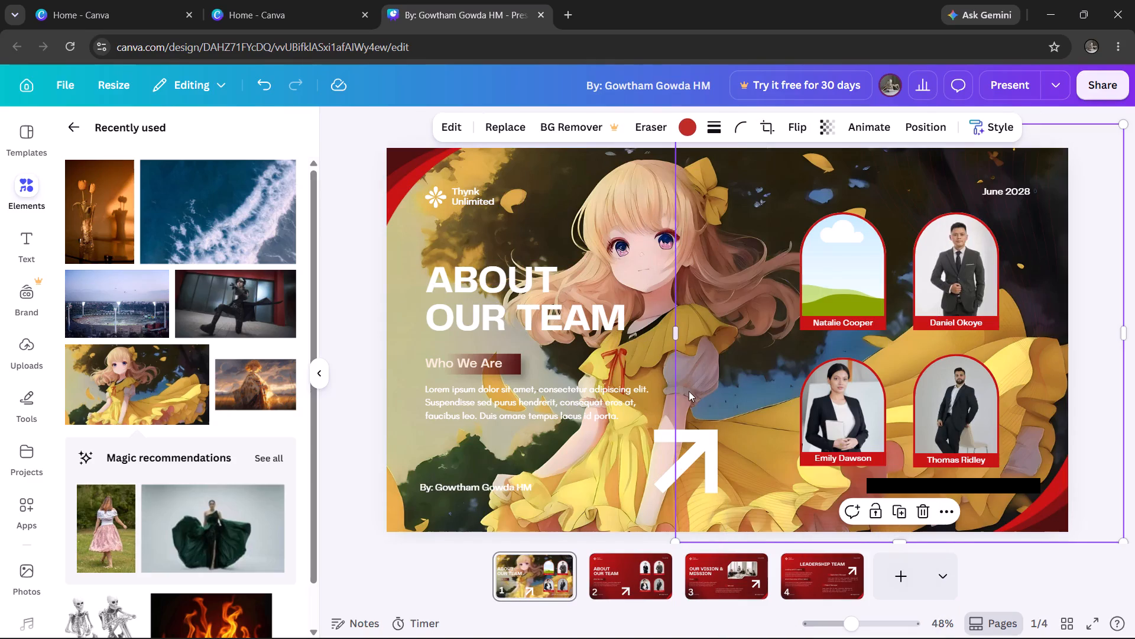
Delete the empty upper-left portrait frame on page 1.
click(822, 276)
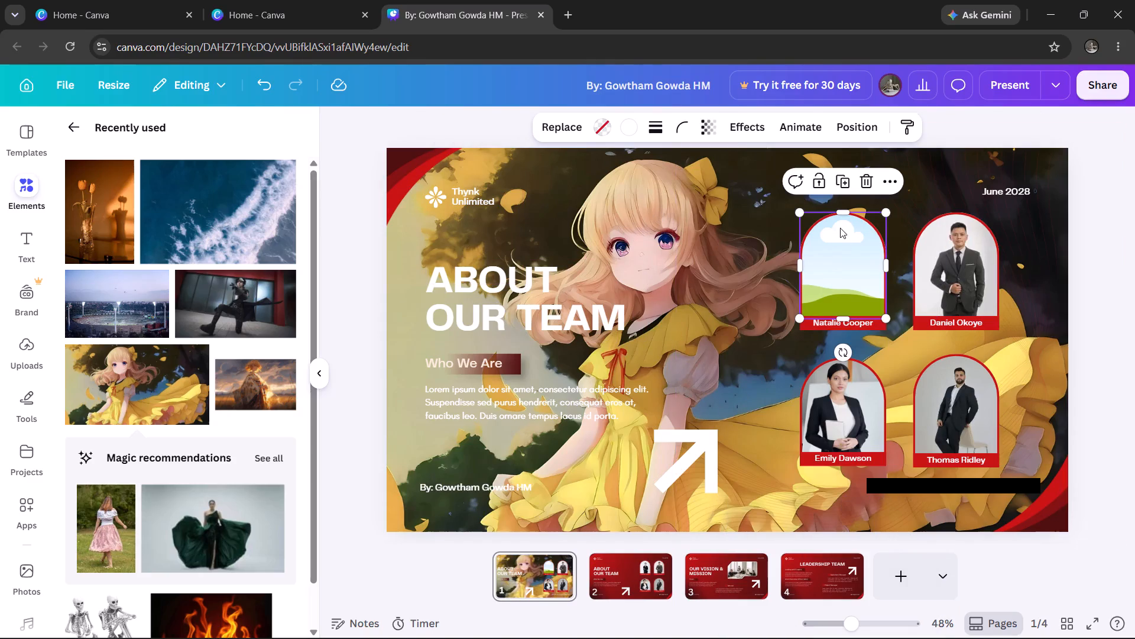
click(862, 180)
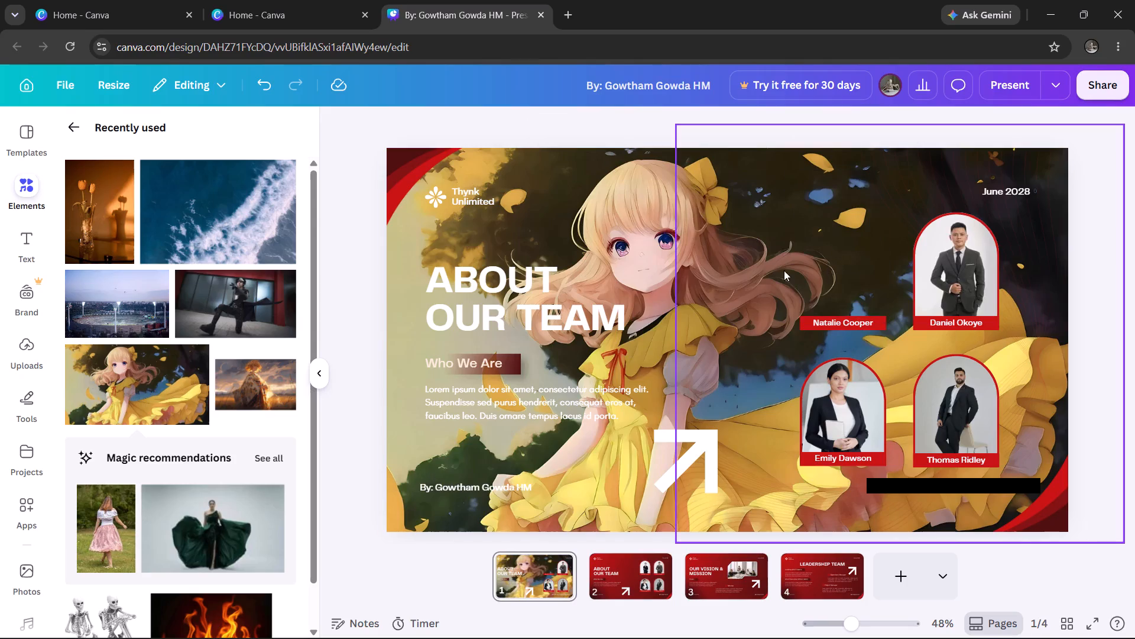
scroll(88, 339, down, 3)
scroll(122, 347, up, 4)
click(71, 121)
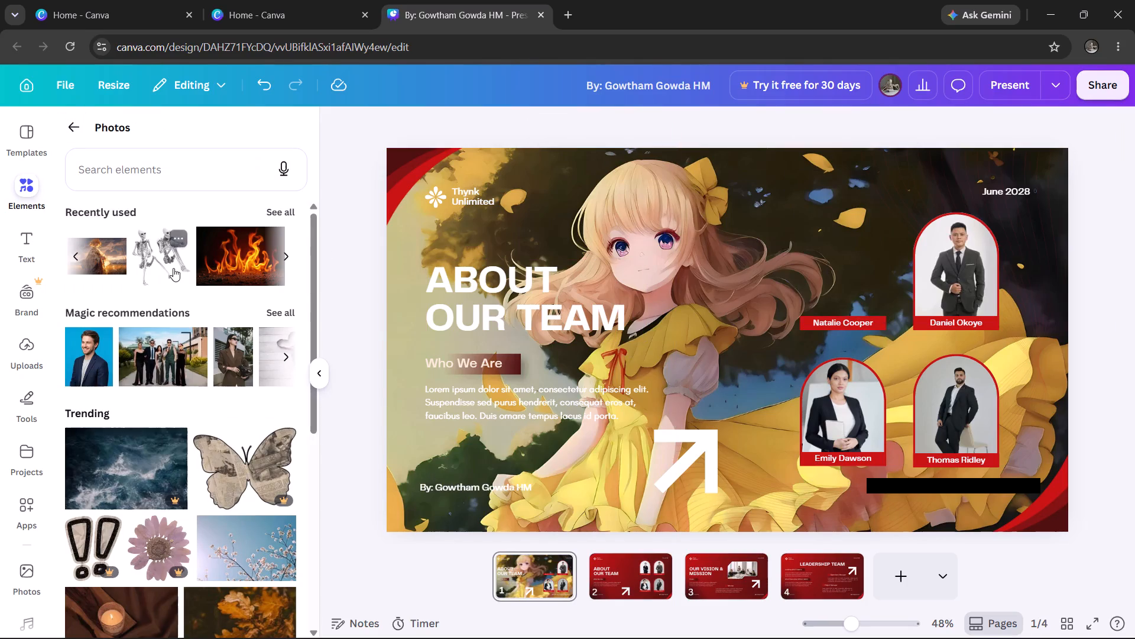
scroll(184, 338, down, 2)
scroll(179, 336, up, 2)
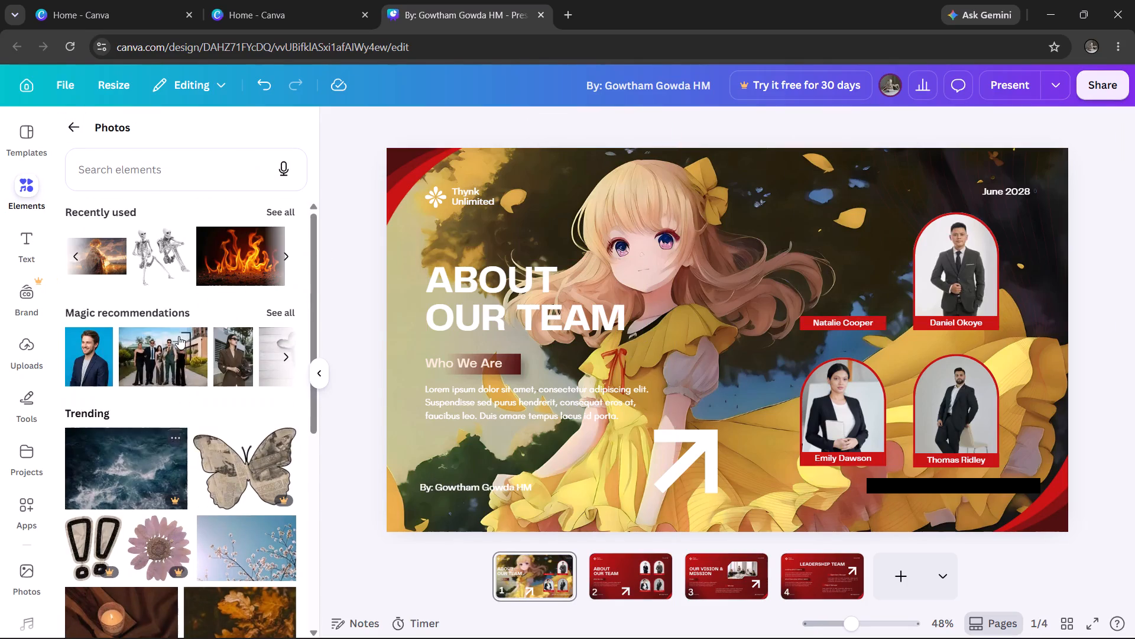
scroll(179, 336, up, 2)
Duplicate page 1's upper-right portrait frame and place the copy above the upper-left name label, aligned with the portrait below.
click(922, 271)
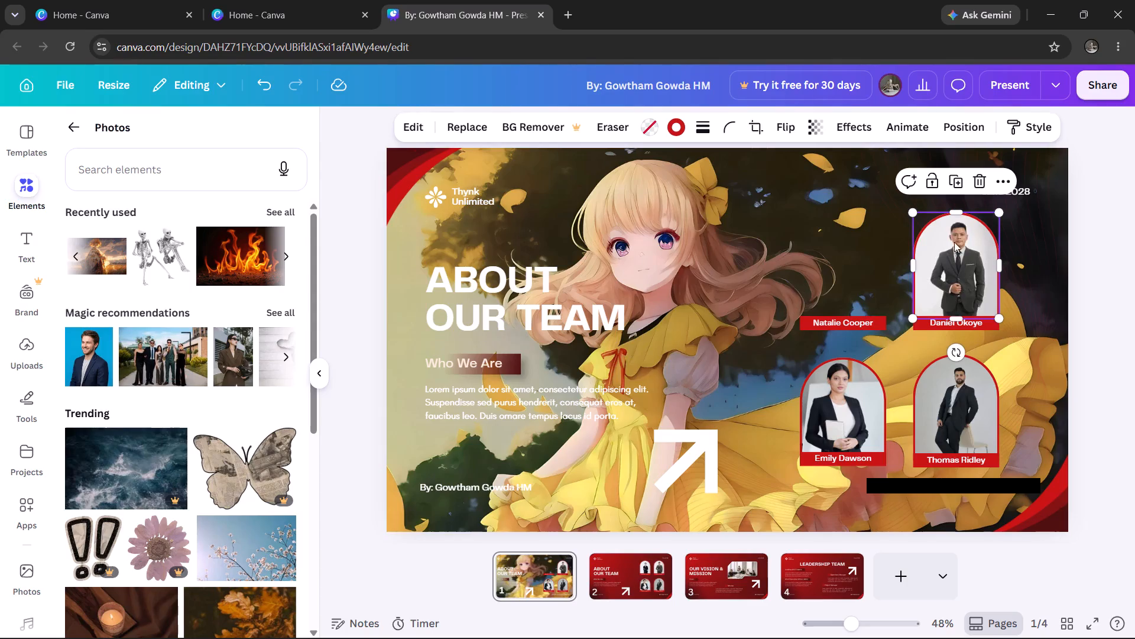
click(954, 185)
drag(967, 270, 961, 270)
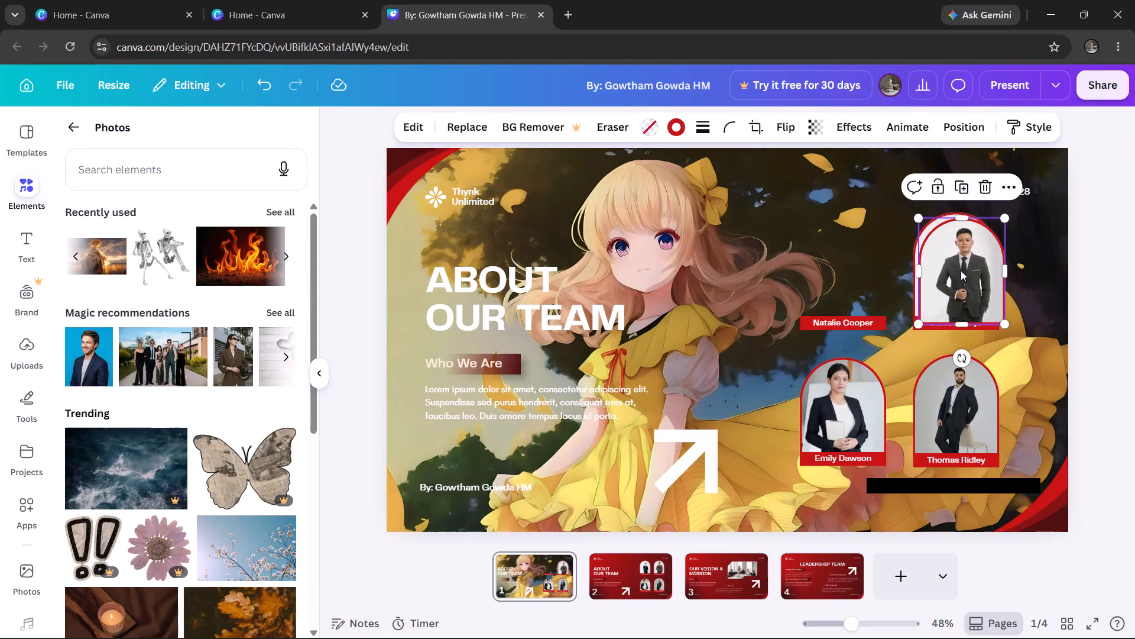
drag(961, 270, 848, 259)
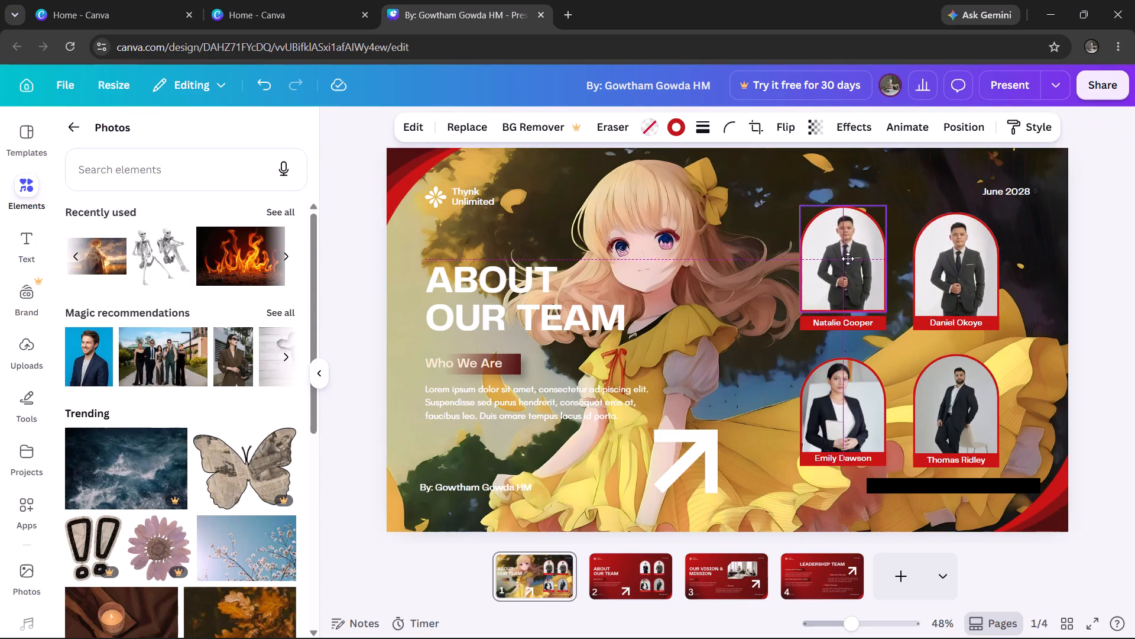
drag(848, 259, 847, 263)
Detach the man's photo from the duplicated upper-left portrait frame.
right_click(846, 256)
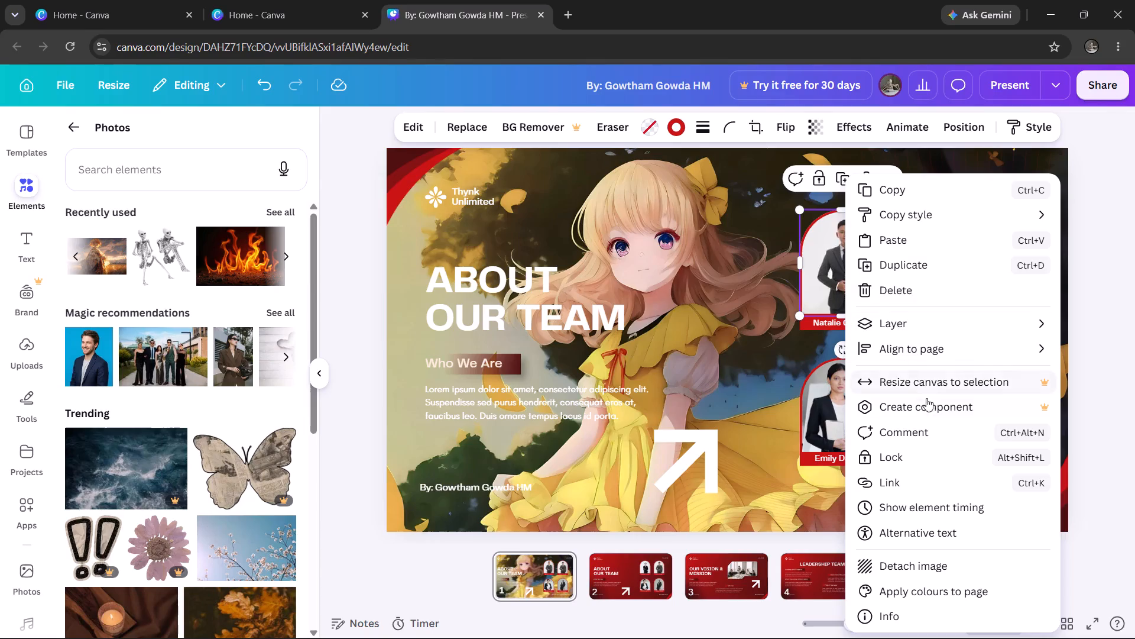
click(922, 564)
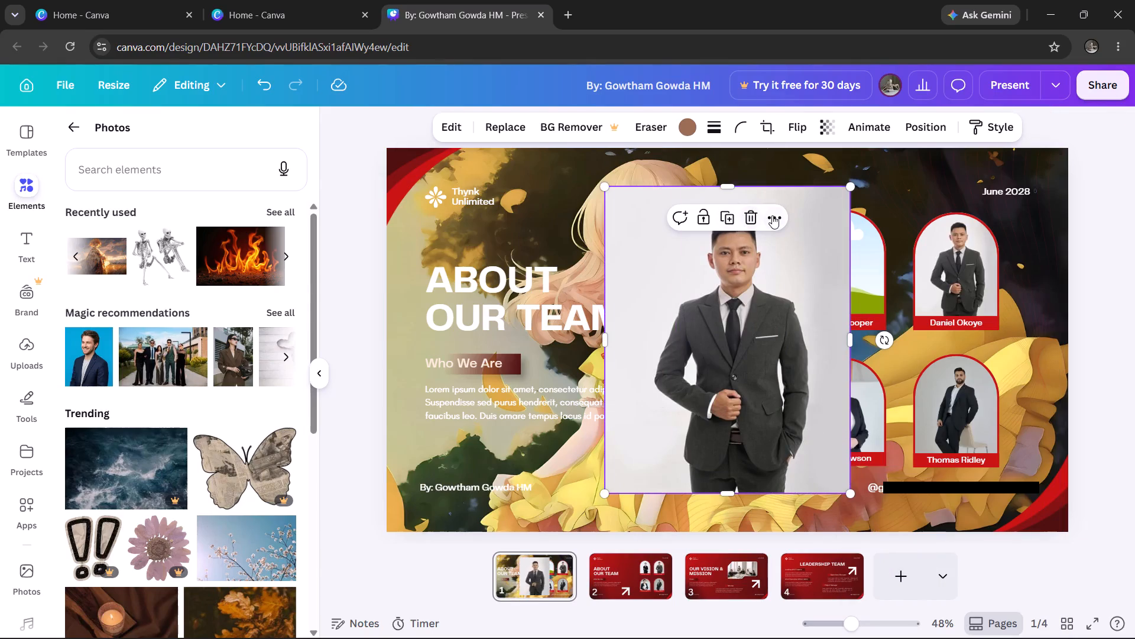
Replace page 1's background with the detached photo of the man in the suit.
click(773, 214)
scroll(822, 415, down, 4)
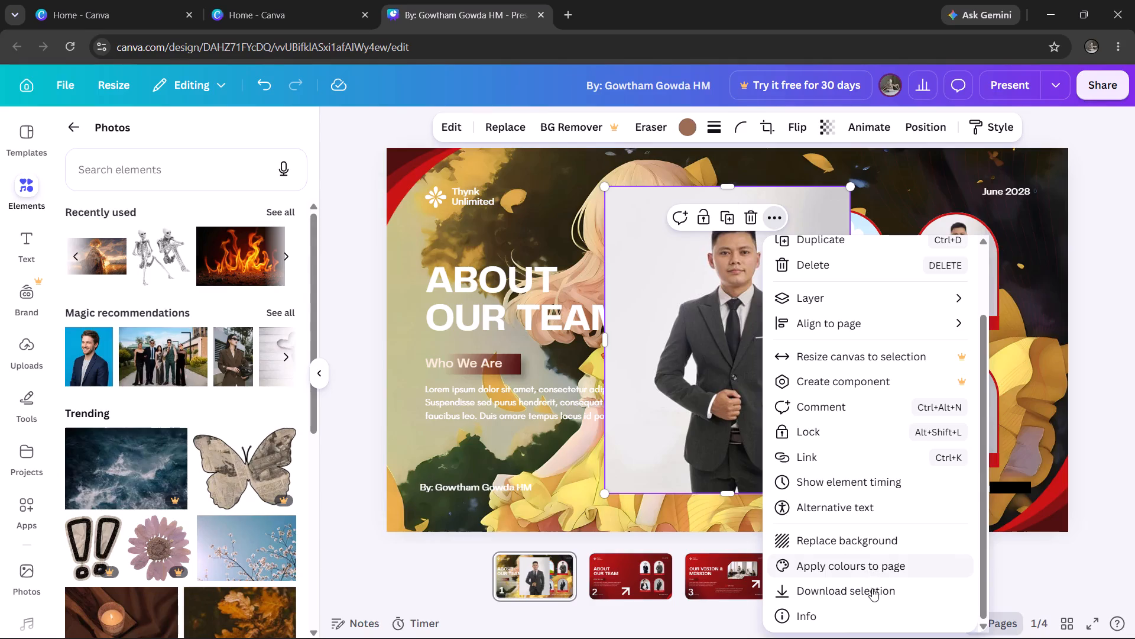
click(890, 541)
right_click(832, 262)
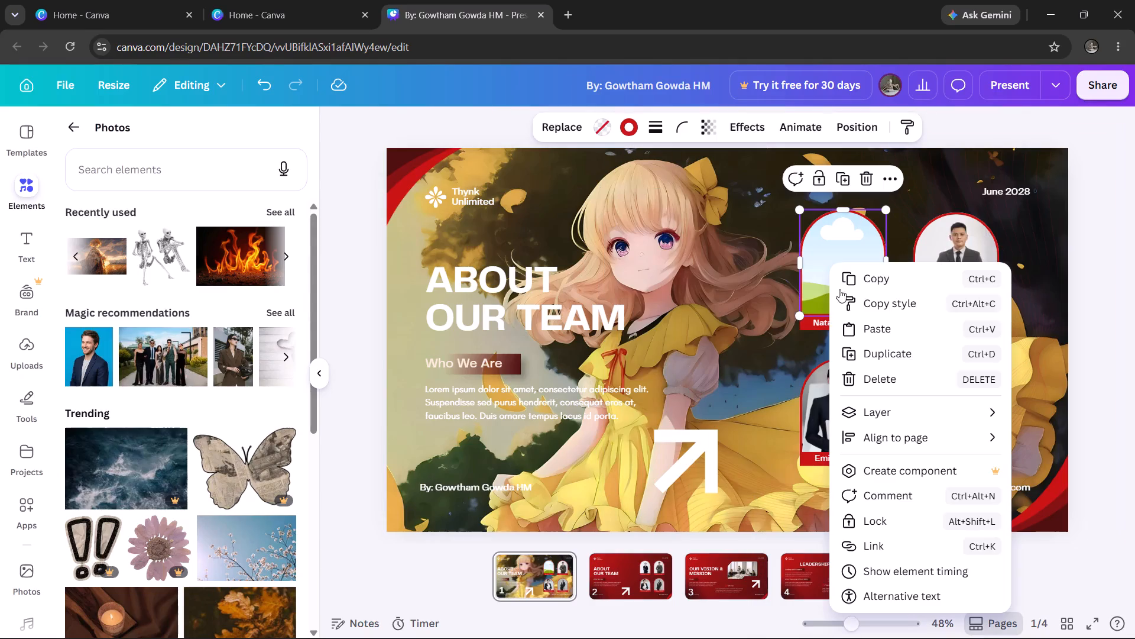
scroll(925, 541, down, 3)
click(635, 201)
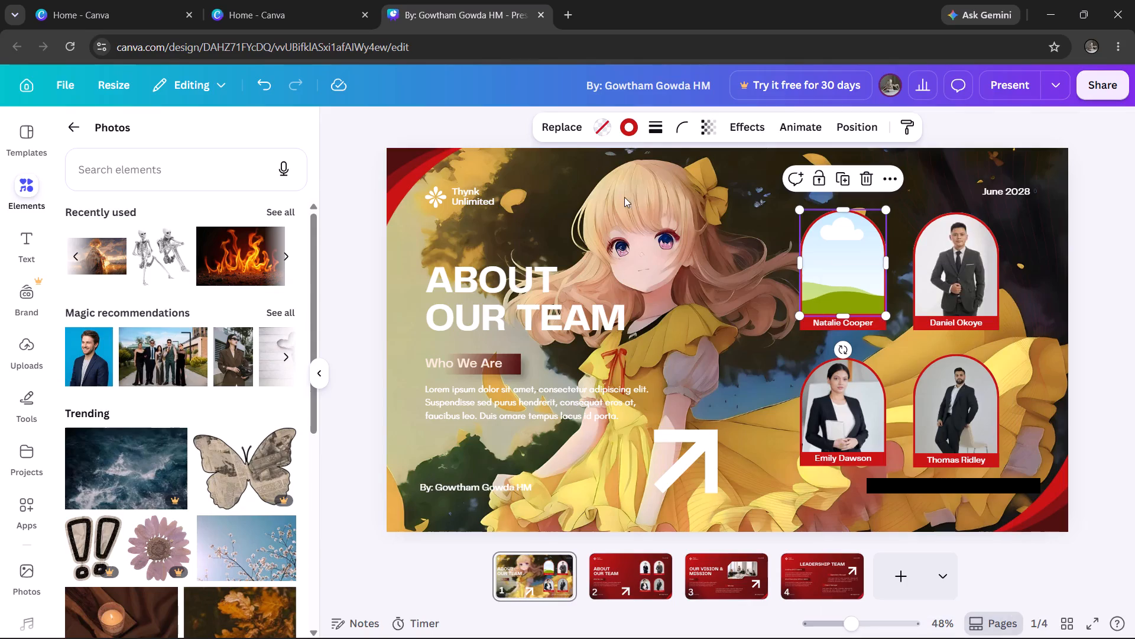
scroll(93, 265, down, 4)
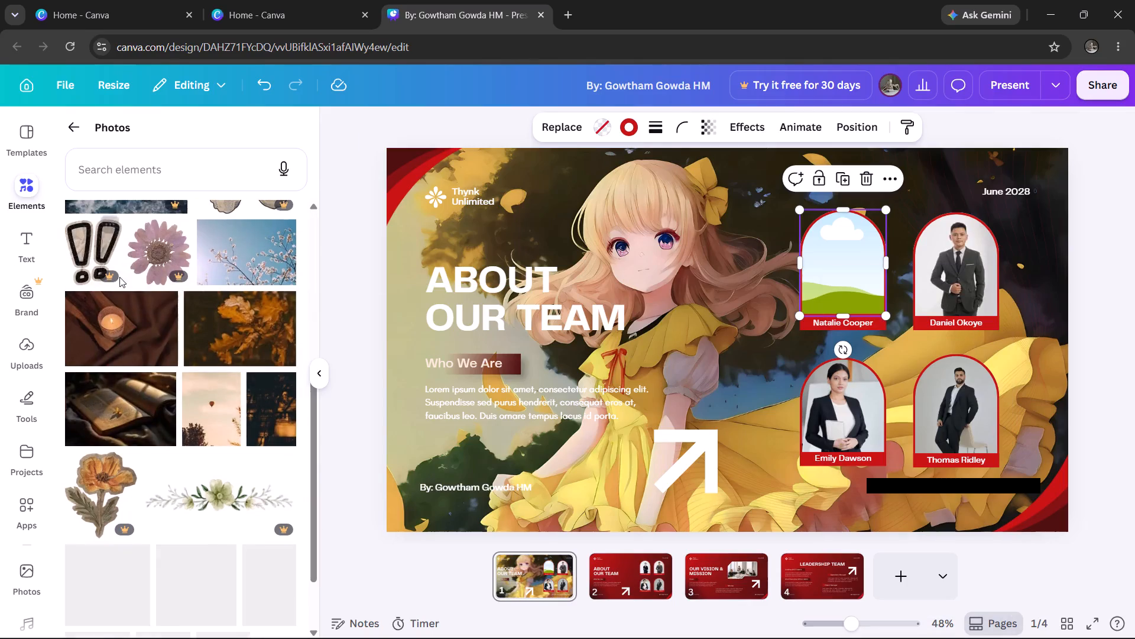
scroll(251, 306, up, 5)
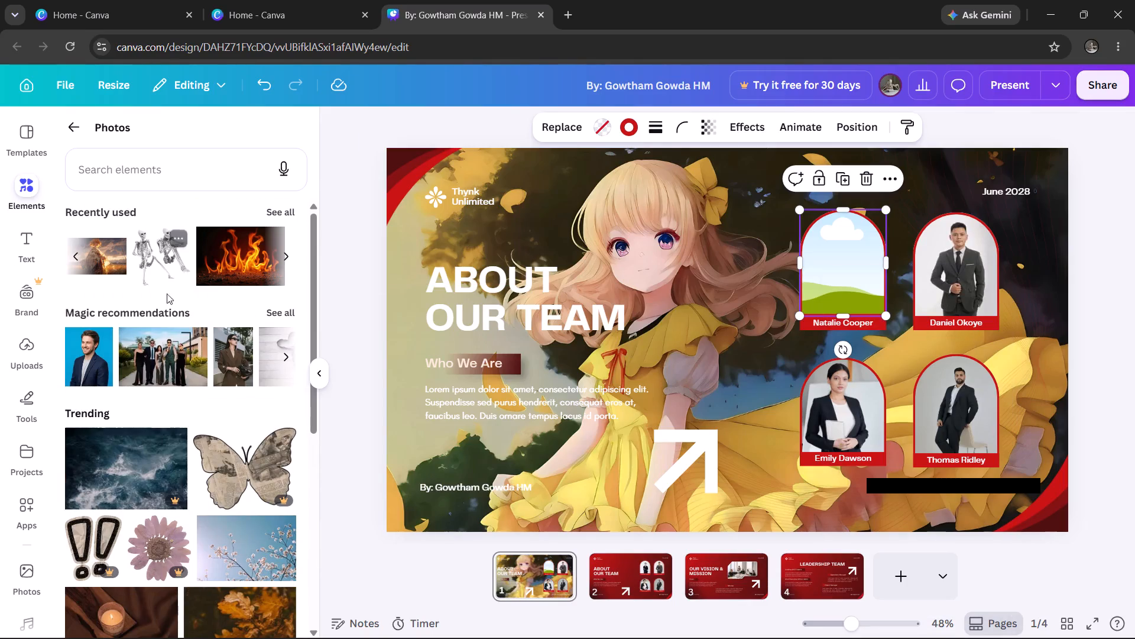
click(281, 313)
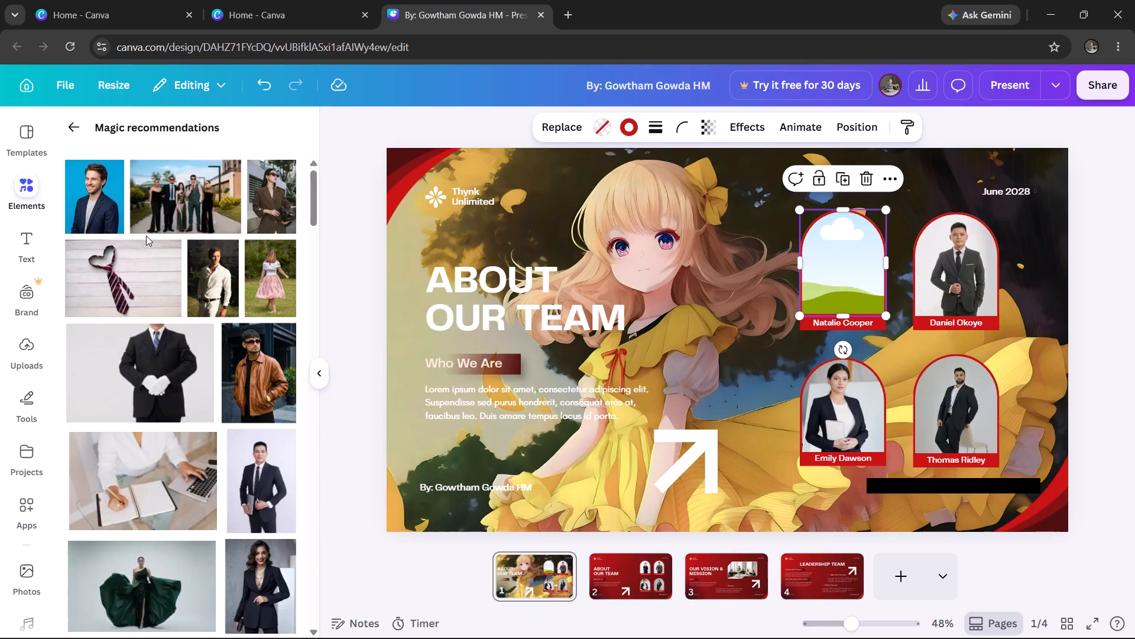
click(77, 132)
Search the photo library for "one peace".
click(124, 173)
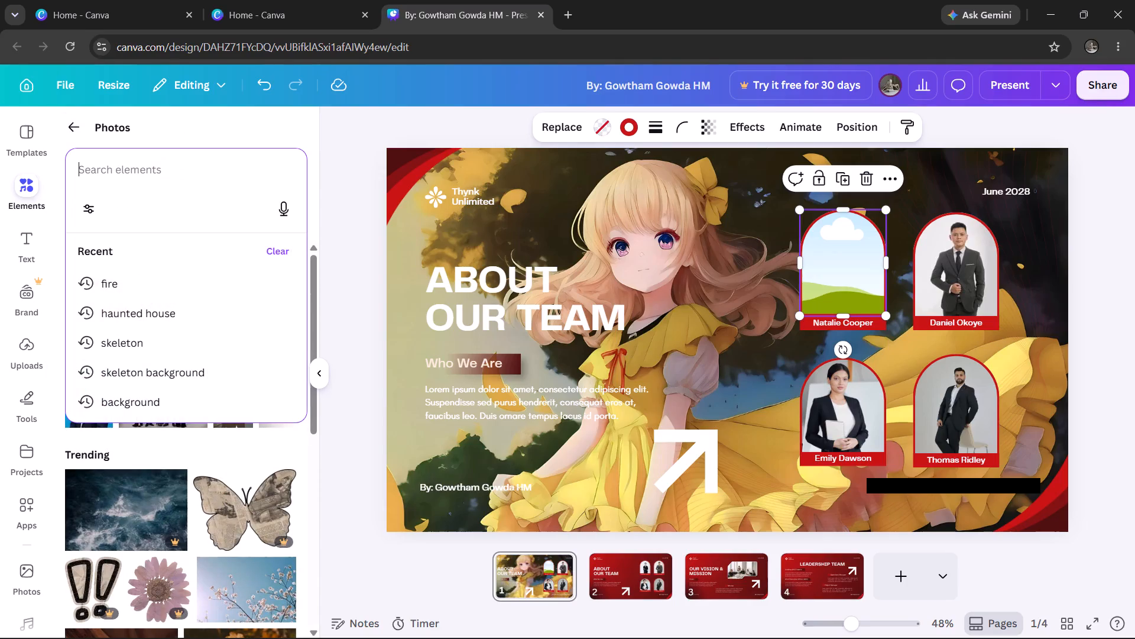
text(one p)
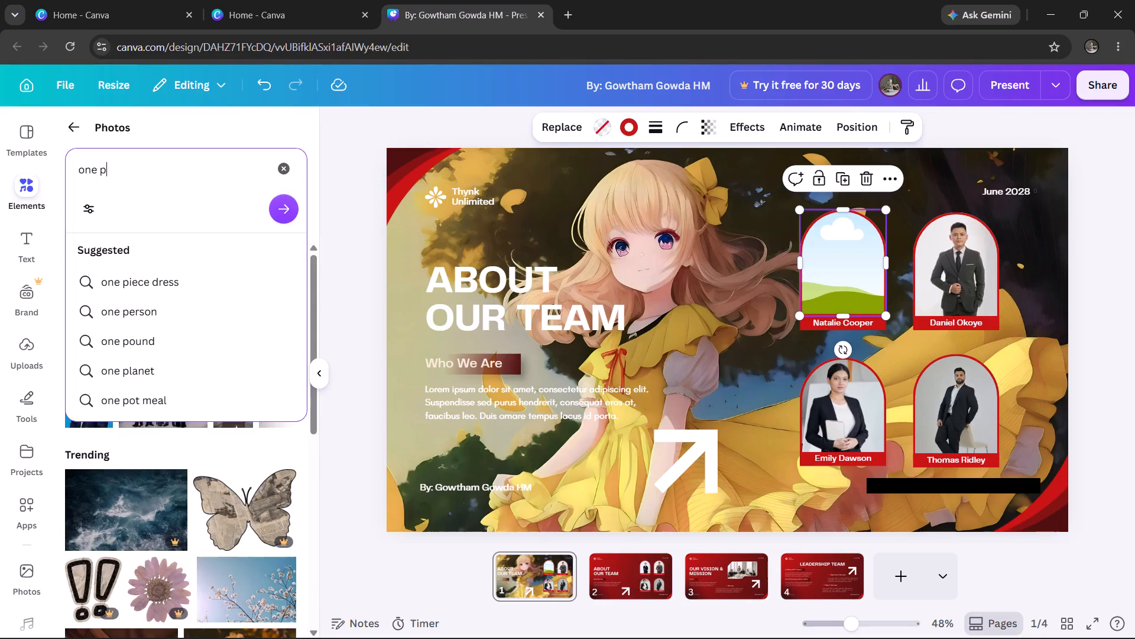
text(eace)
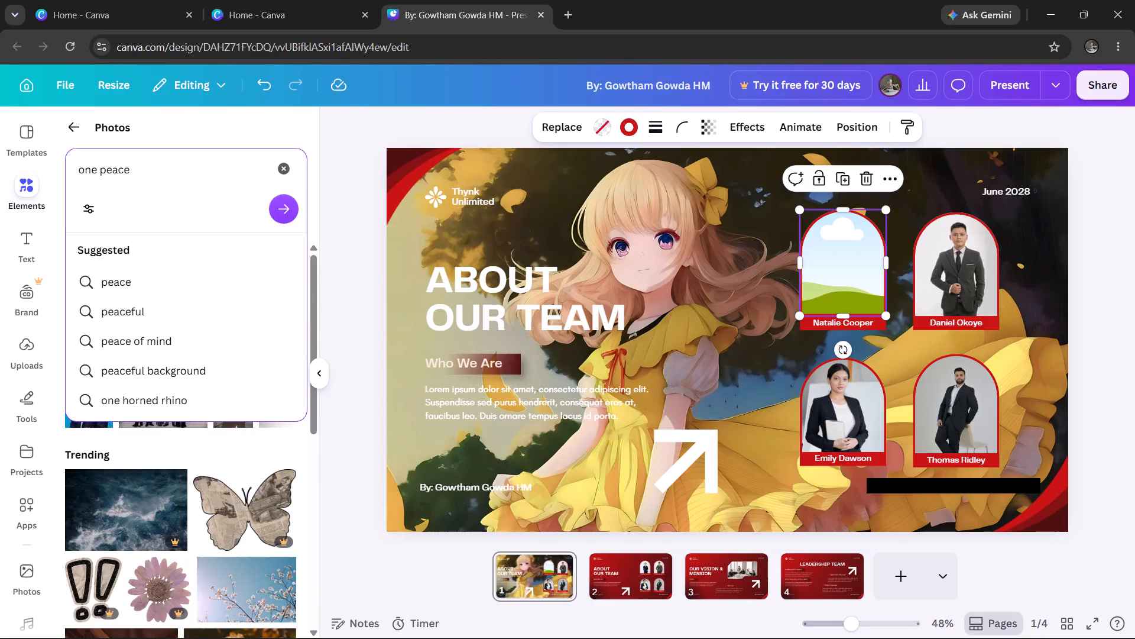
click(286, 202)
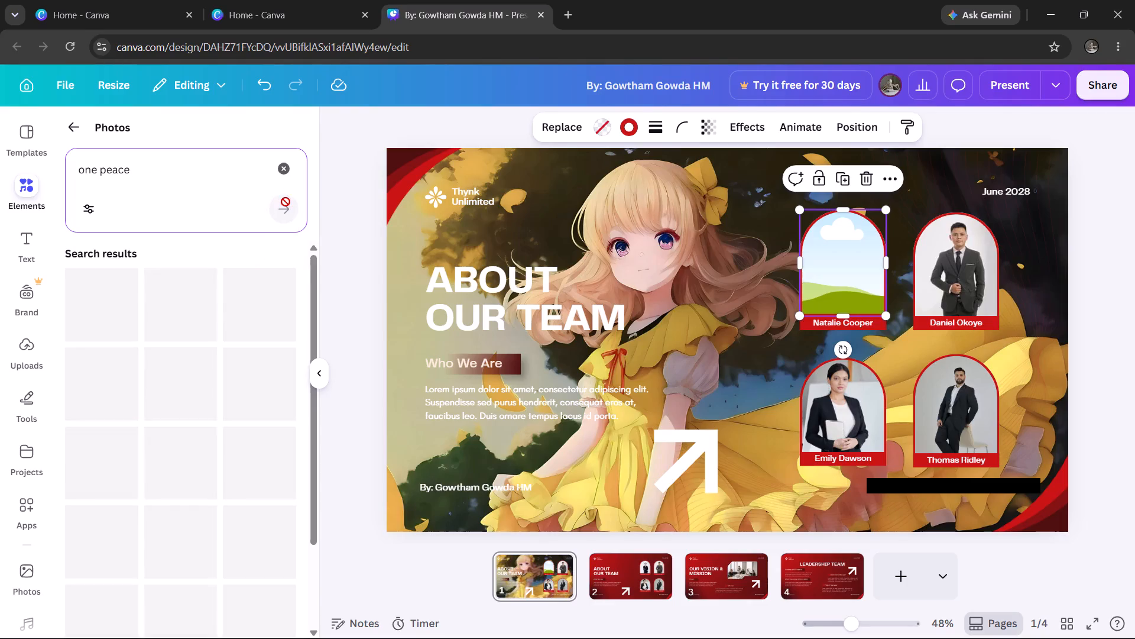
Search the photo library for "one piece anime".
click(196, 163)
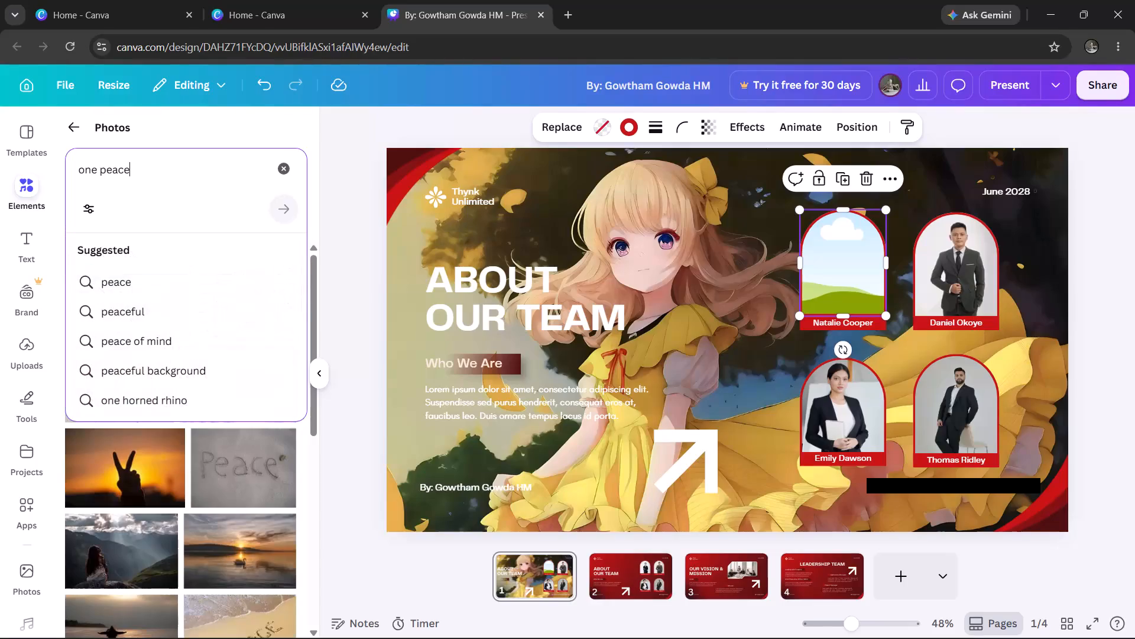
key(BackSpace)
key(BackSpace)
key(BackSpace)
key(BackSpace)
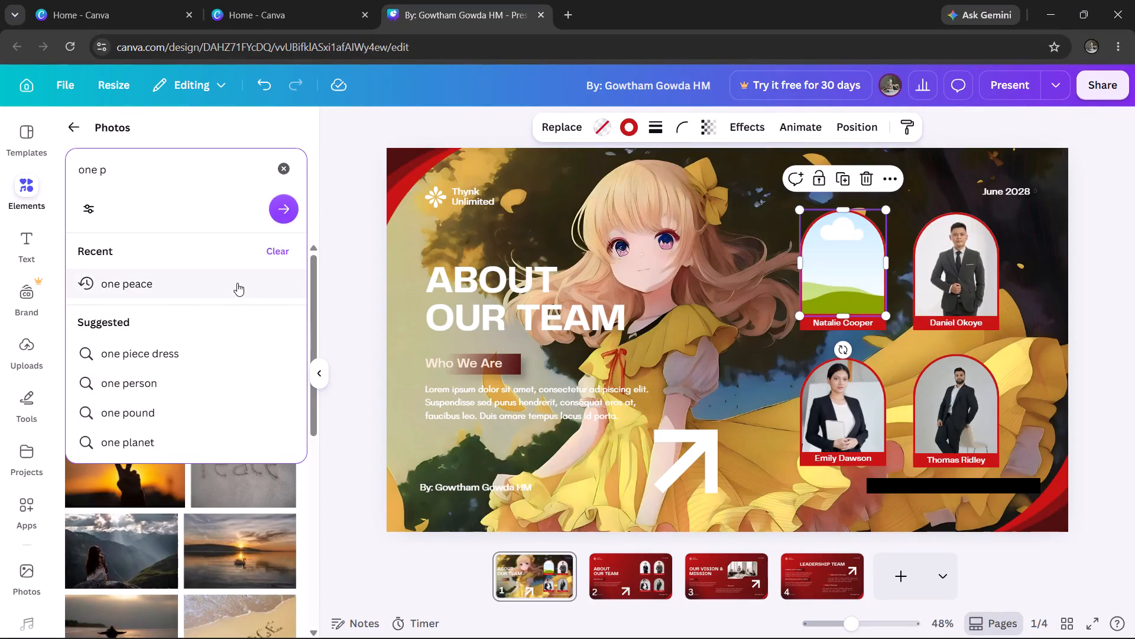
text(iece anime)
key(Return)
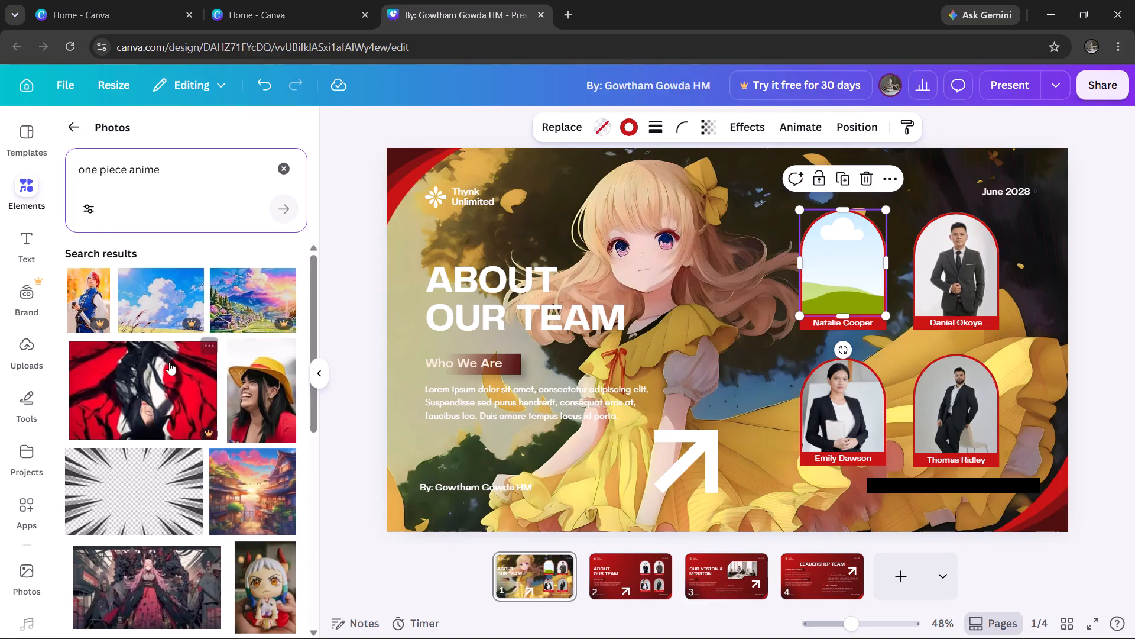
Browse the "one piece anime" photo results for a character image suitable for the empty portrait frame, ending at the general photo collection.
scroll(152, 387, down, 1)
scroll(151, 390, up, 2)
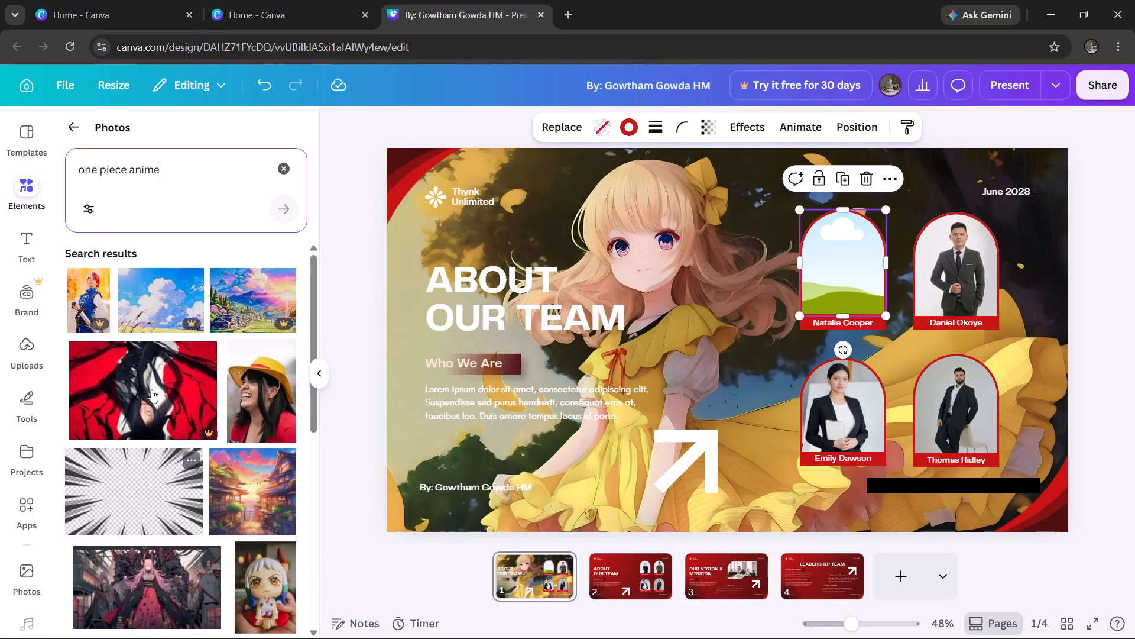
scroll(151, 393, down, 4)
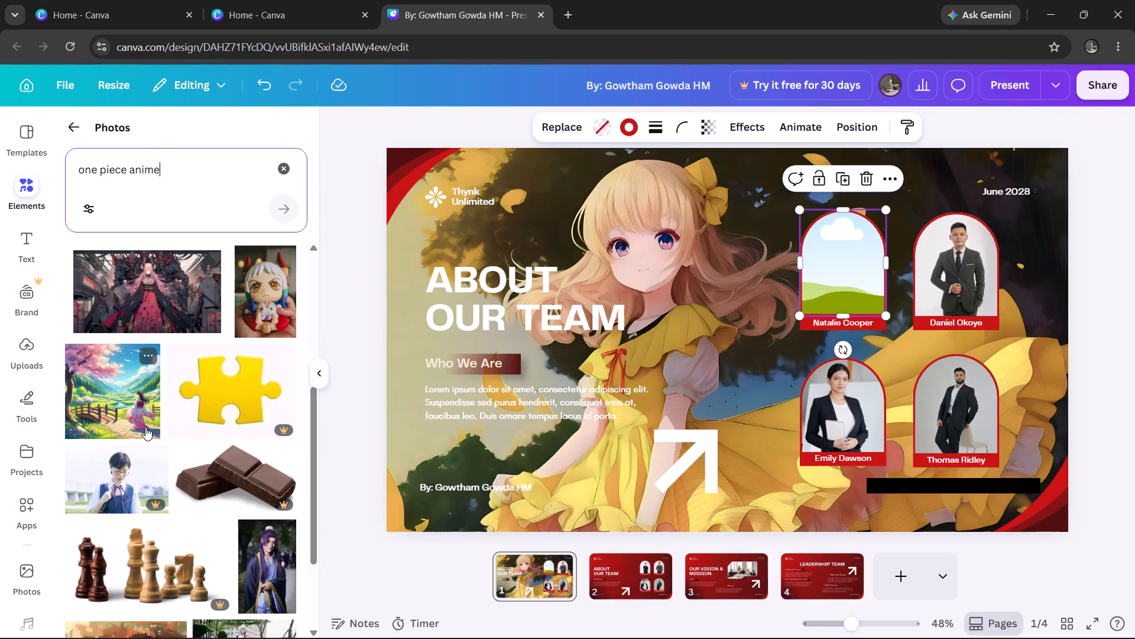
scroll(145, 428, down, 6)
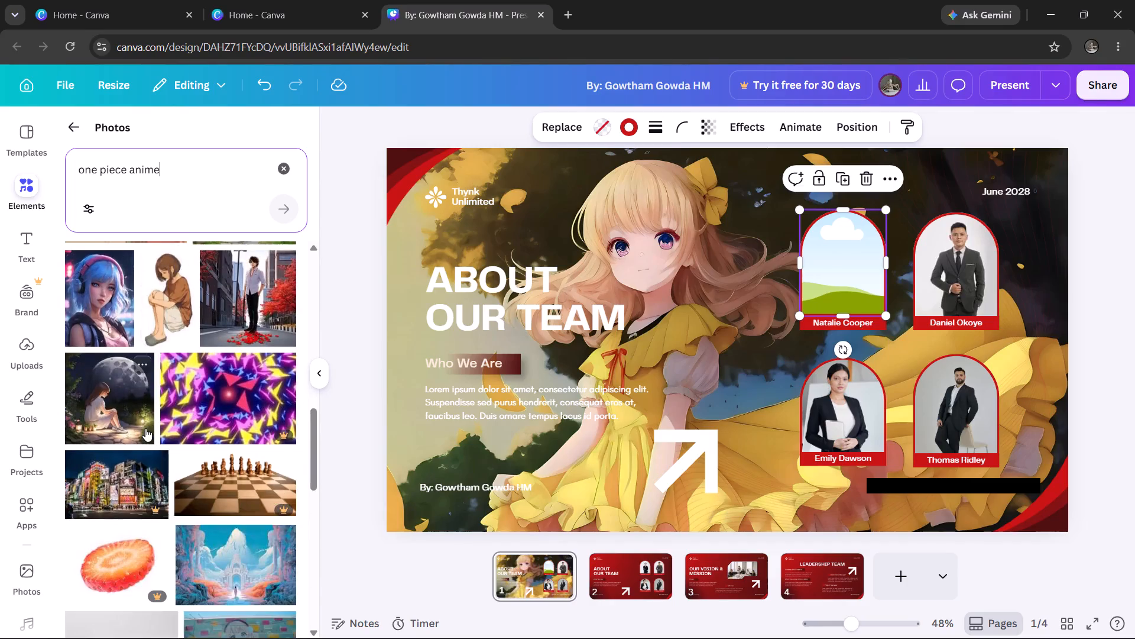
scroll(145, 428, down, 3)
scroll(206, 446, down, 1)
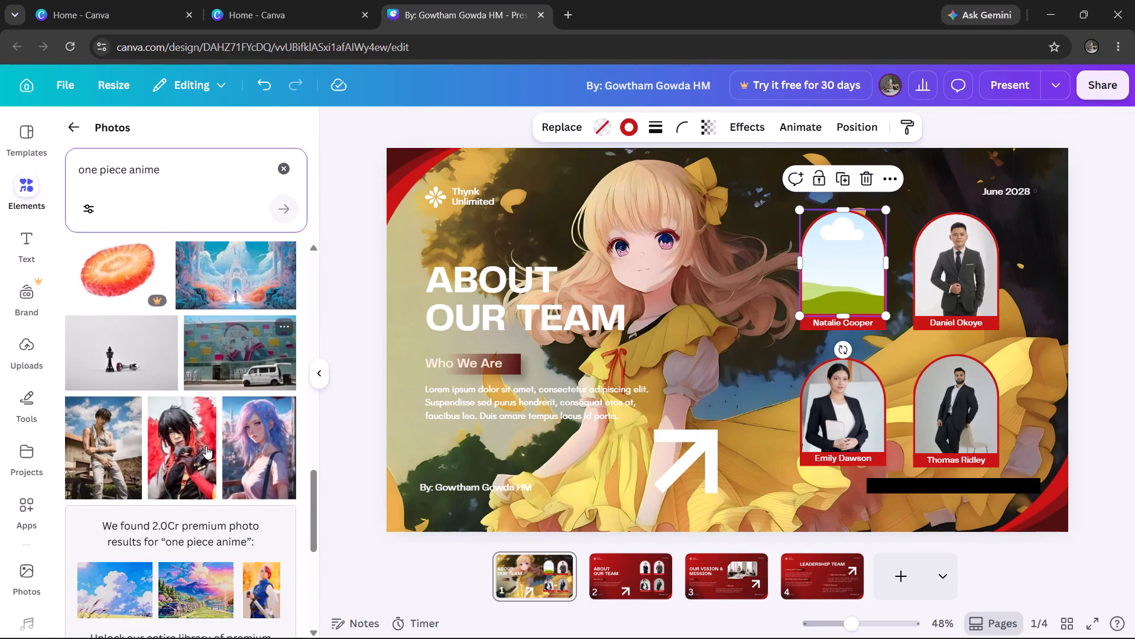
scroll(205, 455, down, 2)
scroll(193, 447, up, 10)
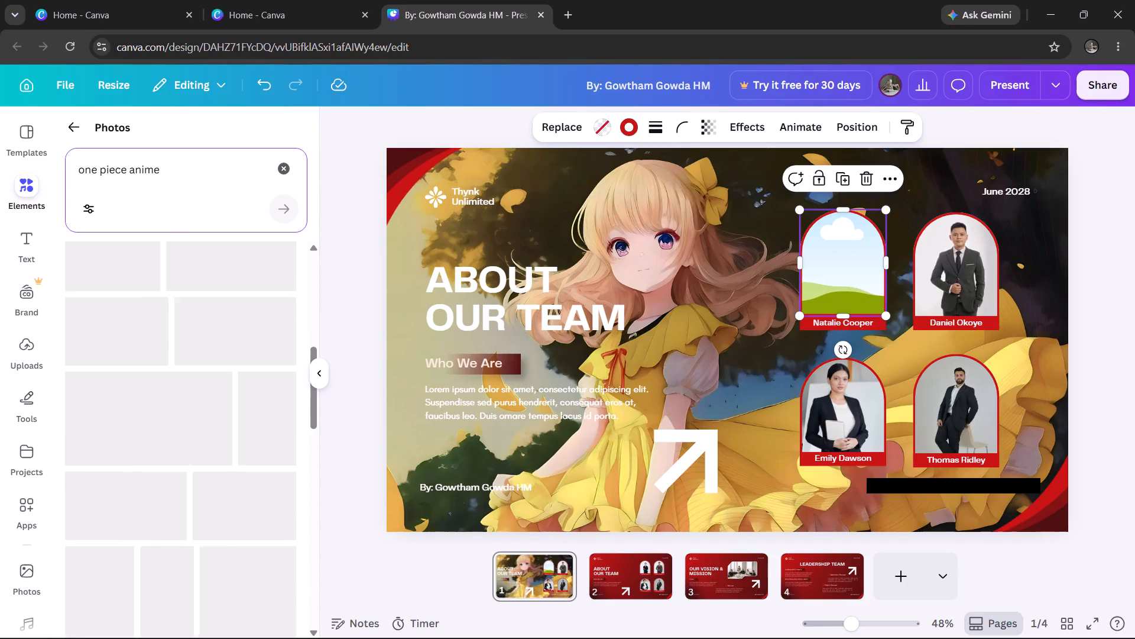
scroll(138, 196, up, 4)
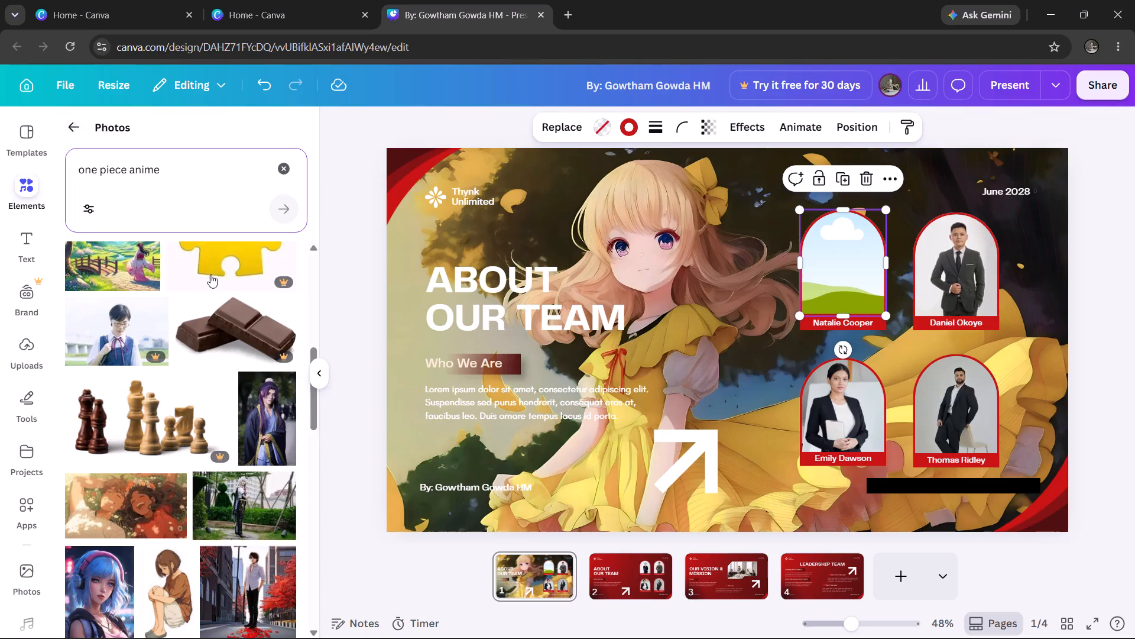
scroll(228, 306, down, 2)
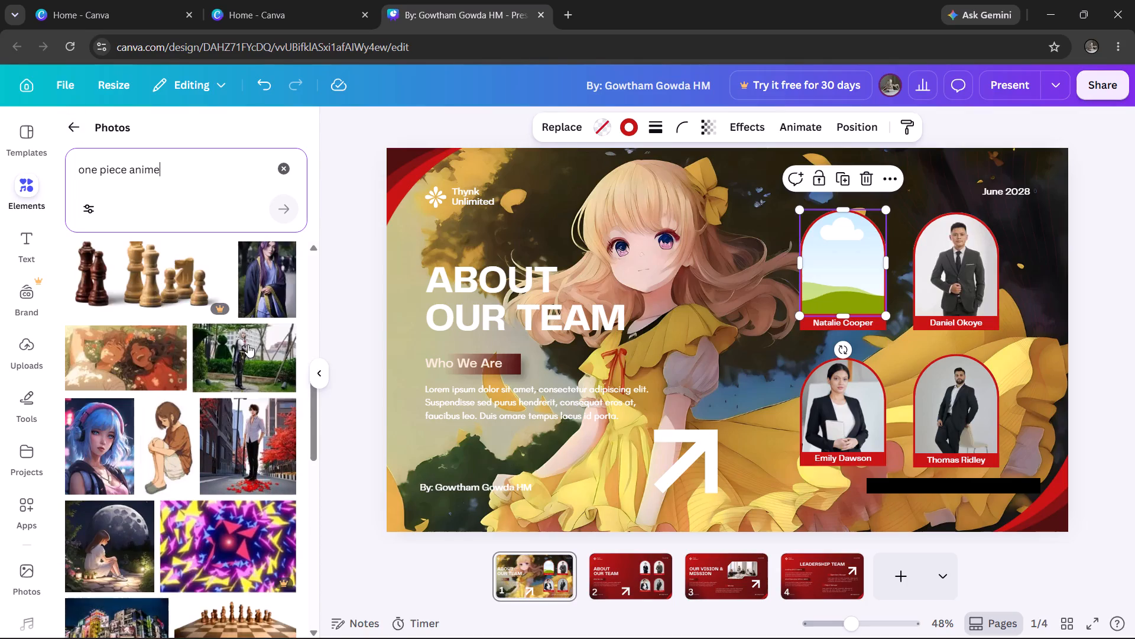
scroll(248, 344, down, 4)
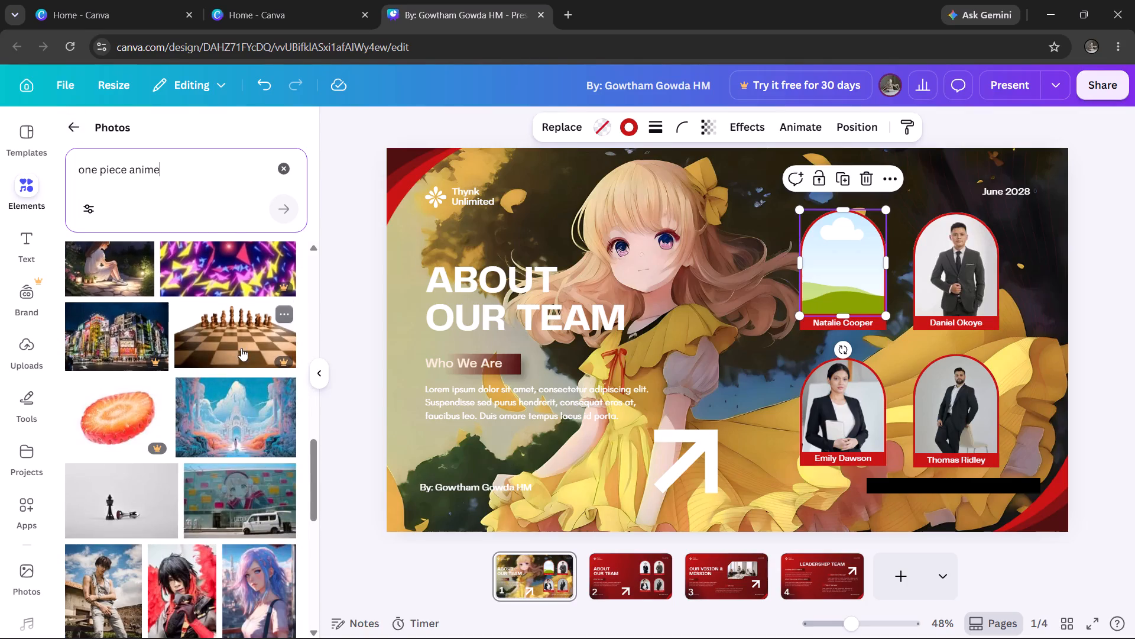
scroll(234, 357, down, 8)
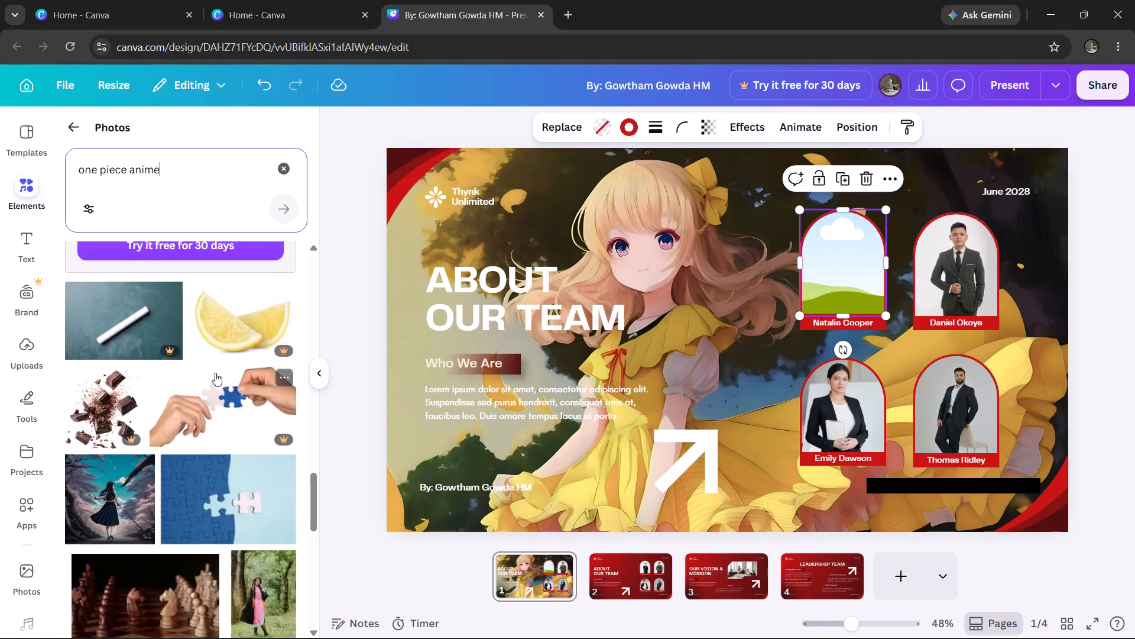
scroll(215, 379, down, 5)
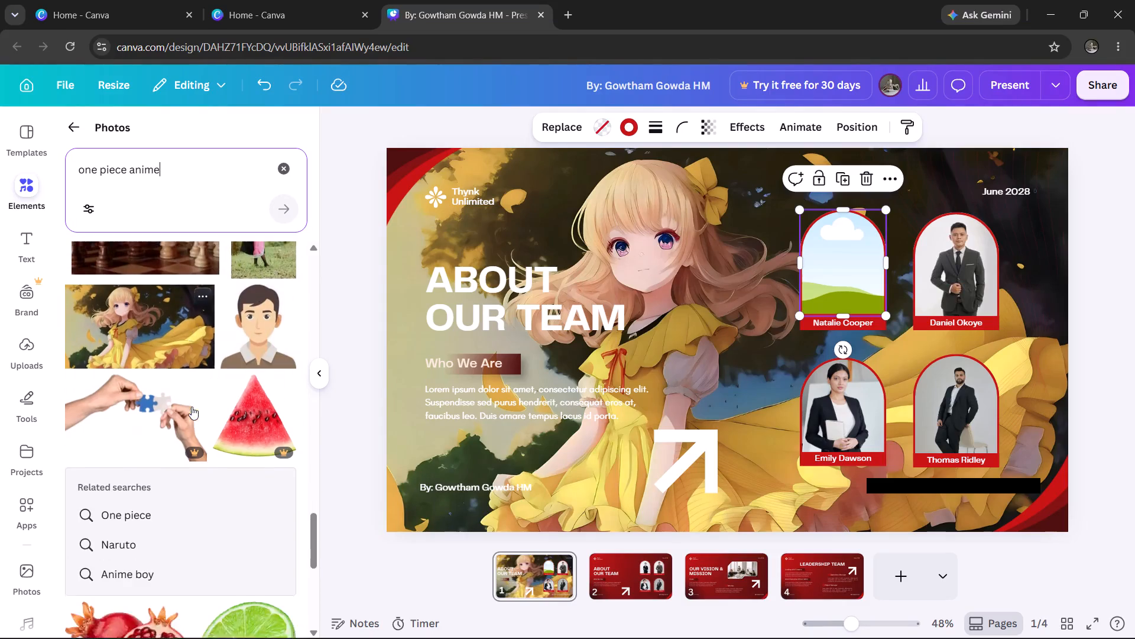
scroll(192, 406, down, 4)
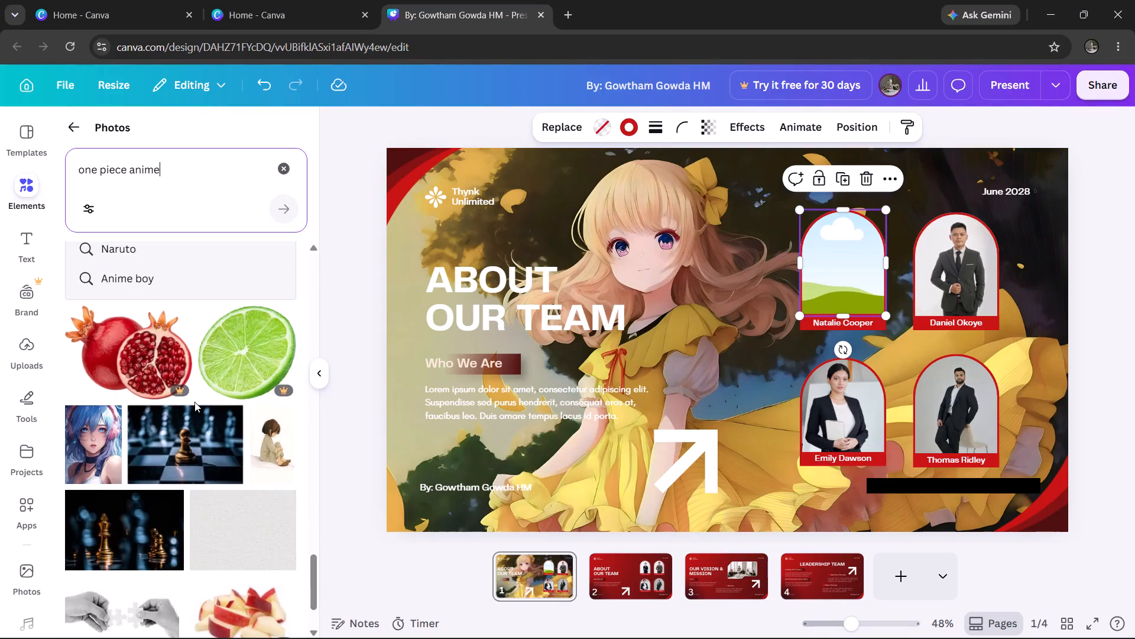
scroll(151, 410, down, 7)
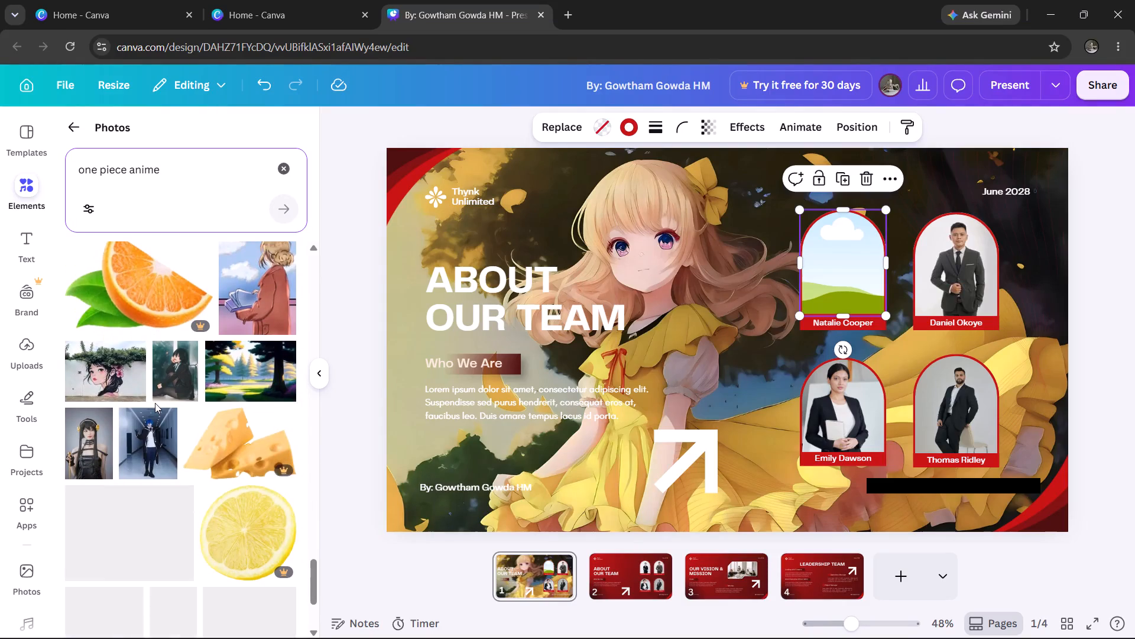
scroll(157, 407, down, 1)
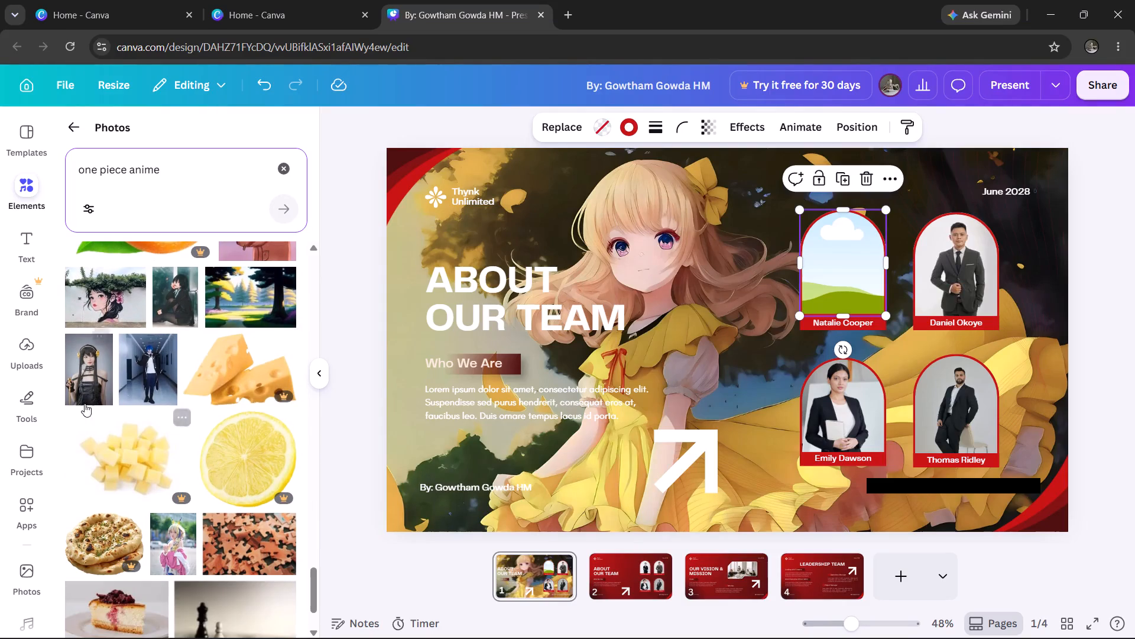
scroll(173, 296, down, 7)
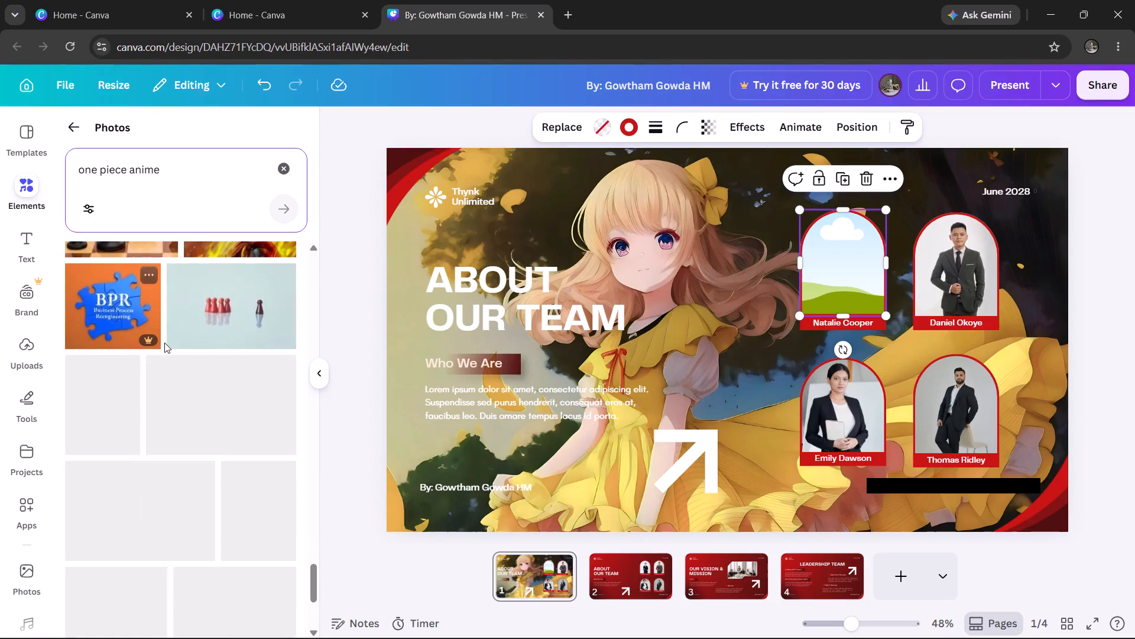
scroll(164, 343, down, 1)
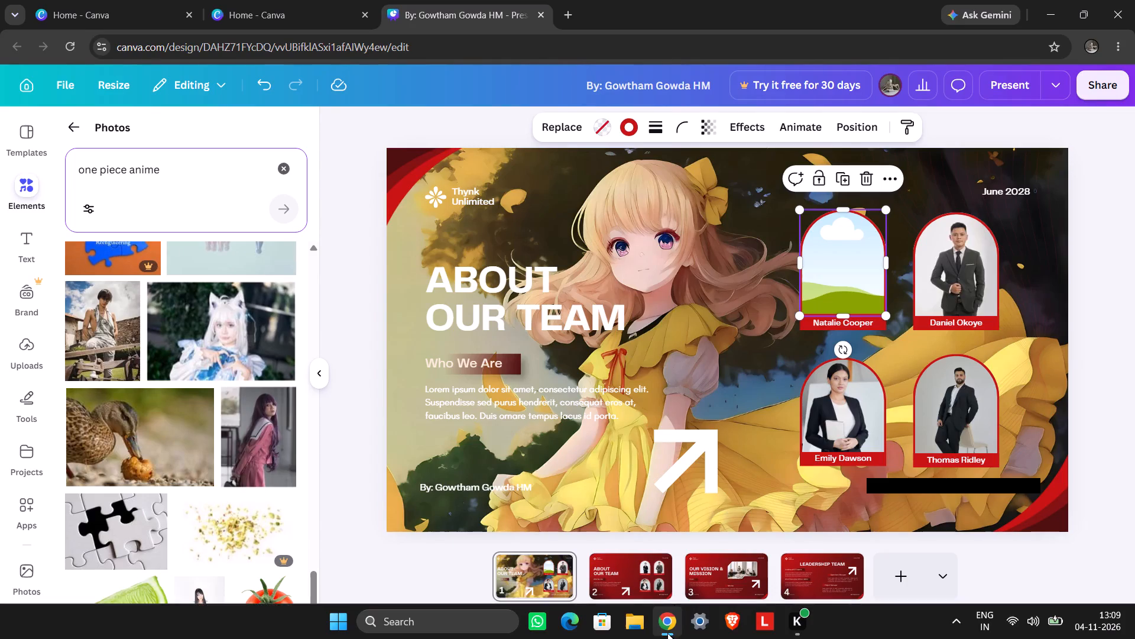
scroll(192, 373, down, 1)
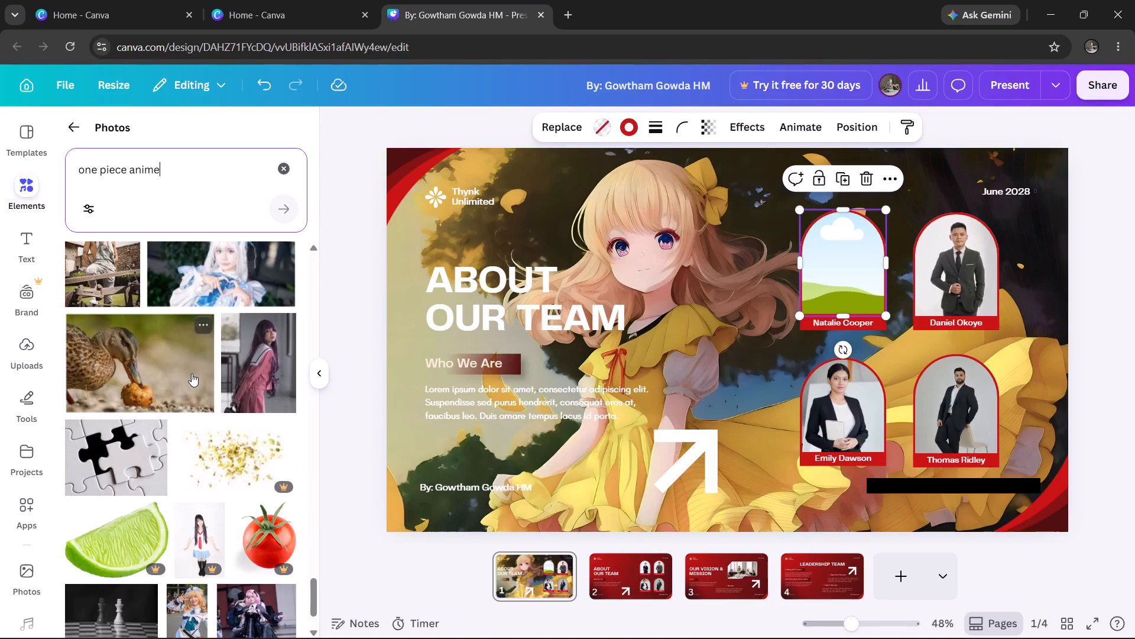
scroll(192, 373, down, 5)
scroll(38, 375, up, 1)
click(31, 181)
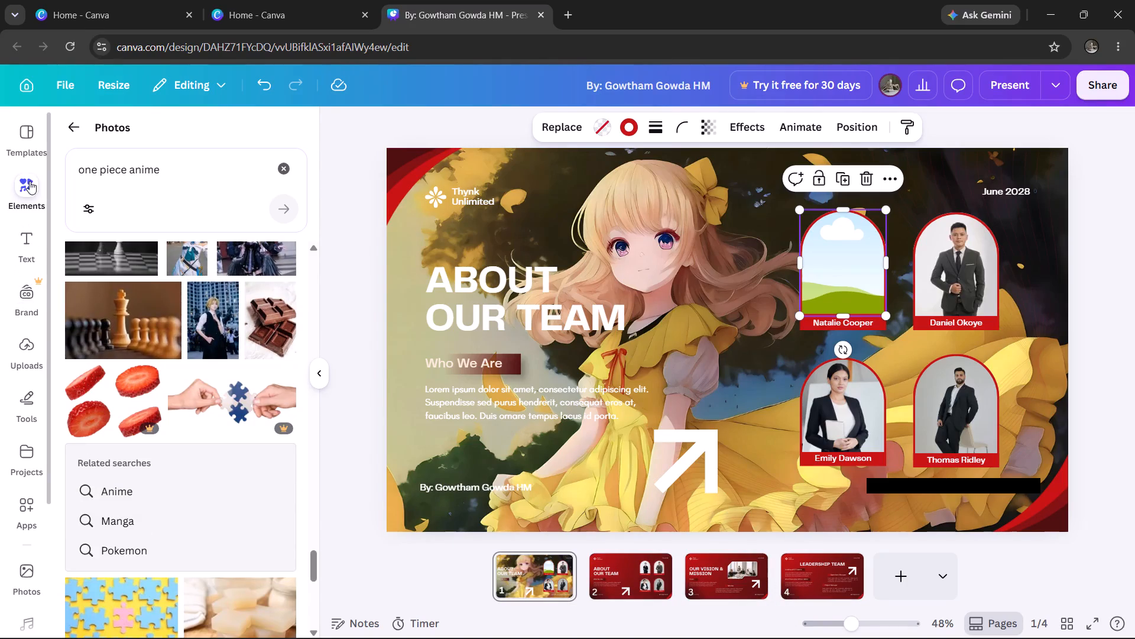
click(83, 124)
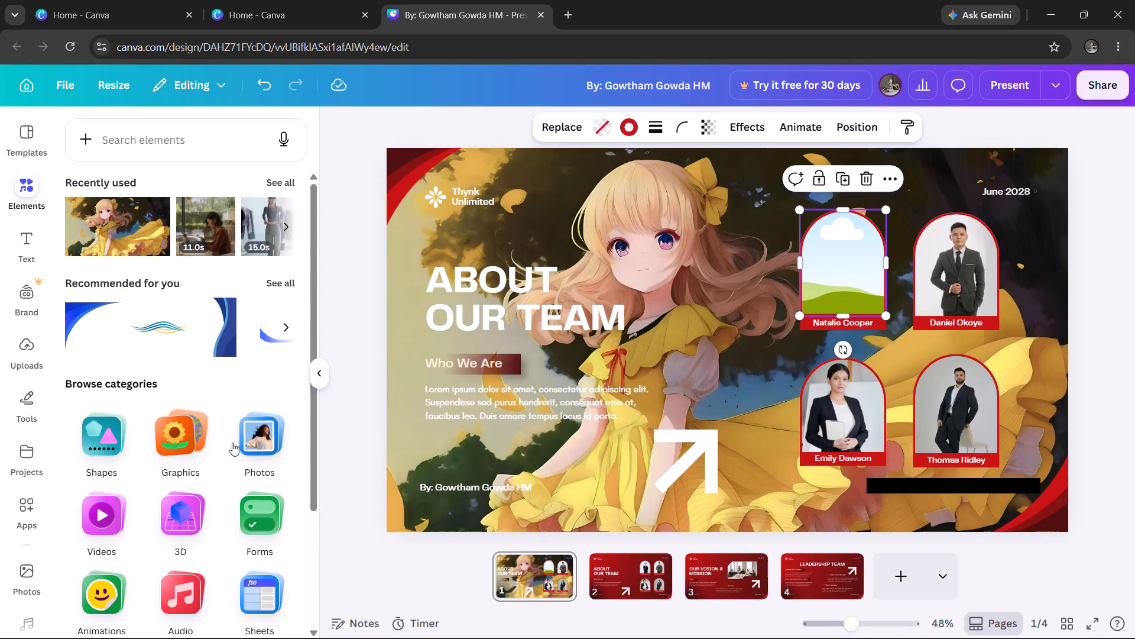
click(252, 435)
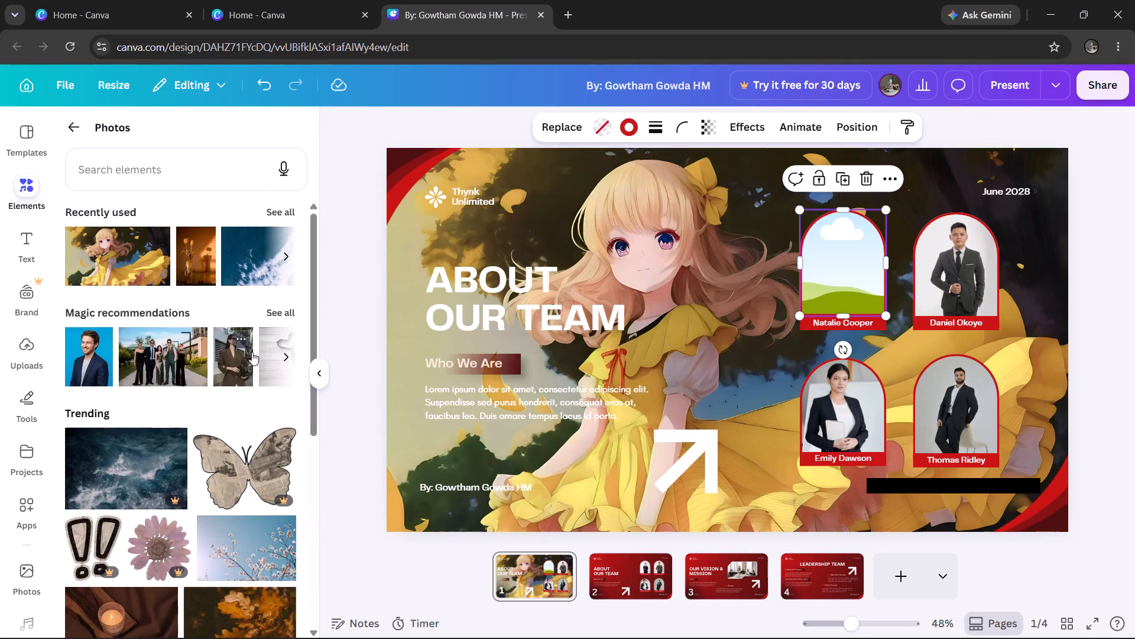
Delete page 1's empty upper-left portrait frame together with its red label bar and name caption.
click(871, 175)
right_click(857, 315)
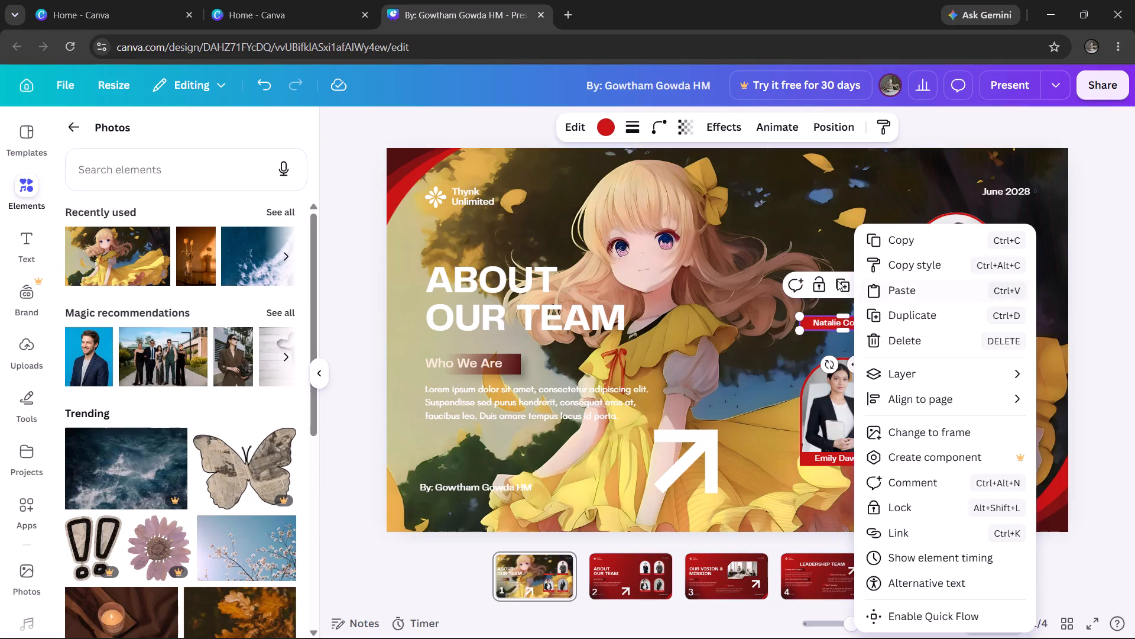
click(784, 219)
click(863, 284)
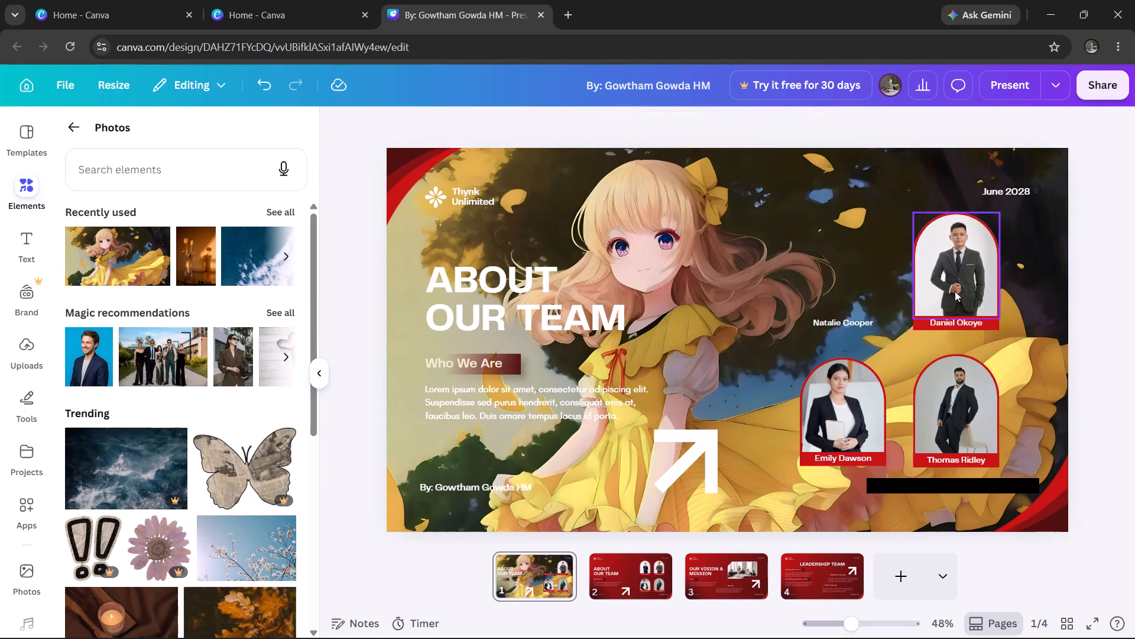
right_click(857, 325)
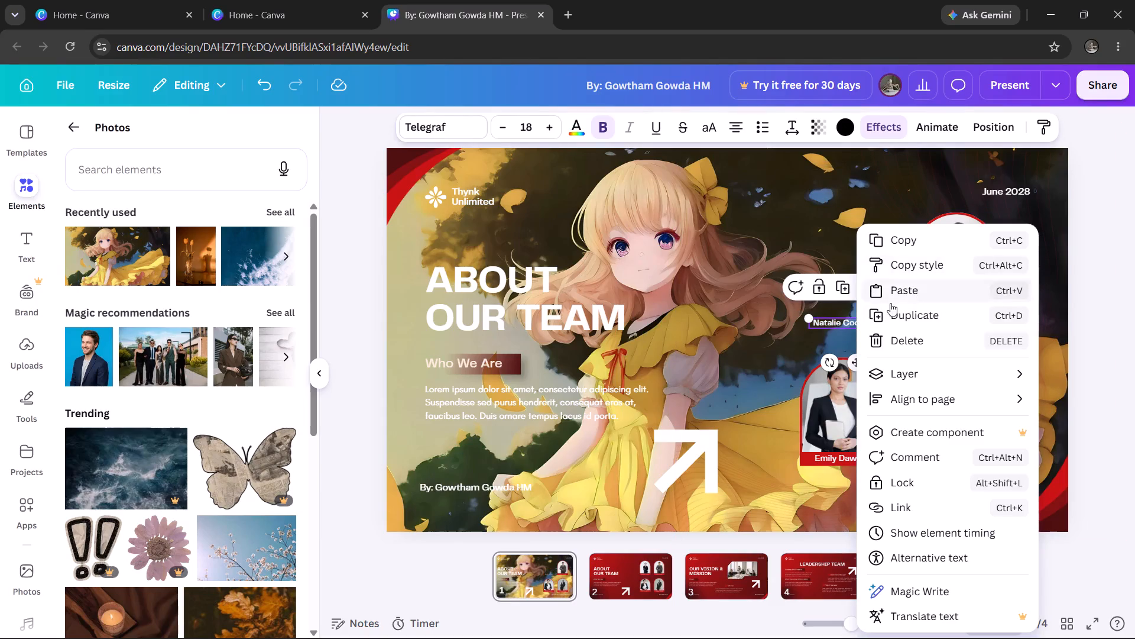
click(906, 336)
Delete page 1's upper-right portrait frame with its label bar and name caption, along with the "June 2028" date.
right_click(948, 308)
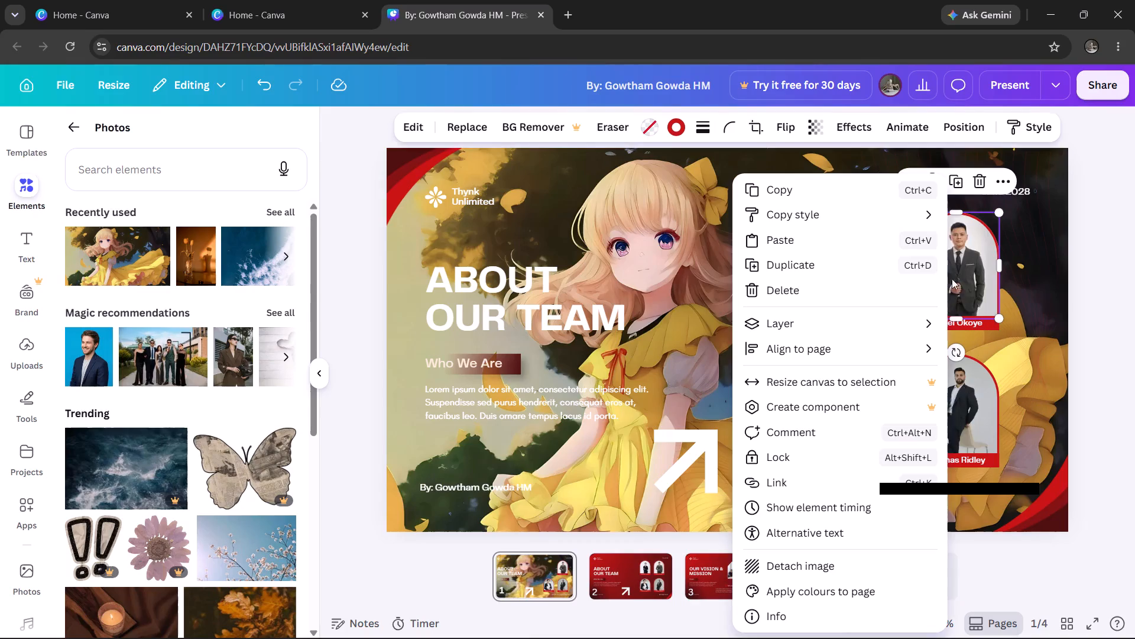
click(977, 216)
drag(875, 191, 923, 243)
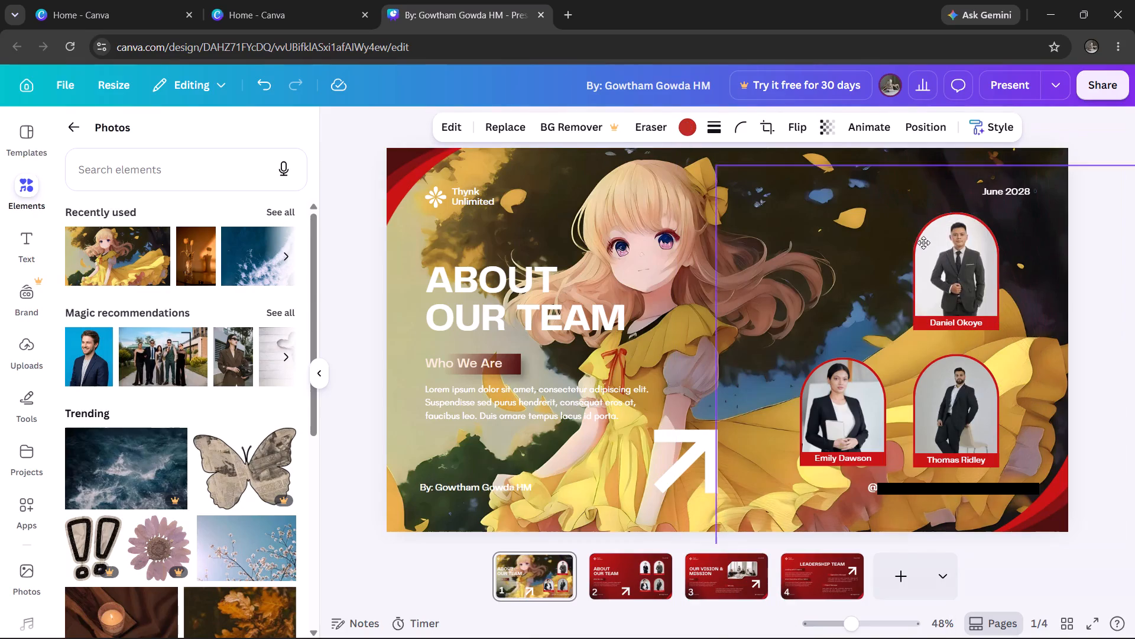
drag(923, 243, 932, 251)
right_click(946, 243)
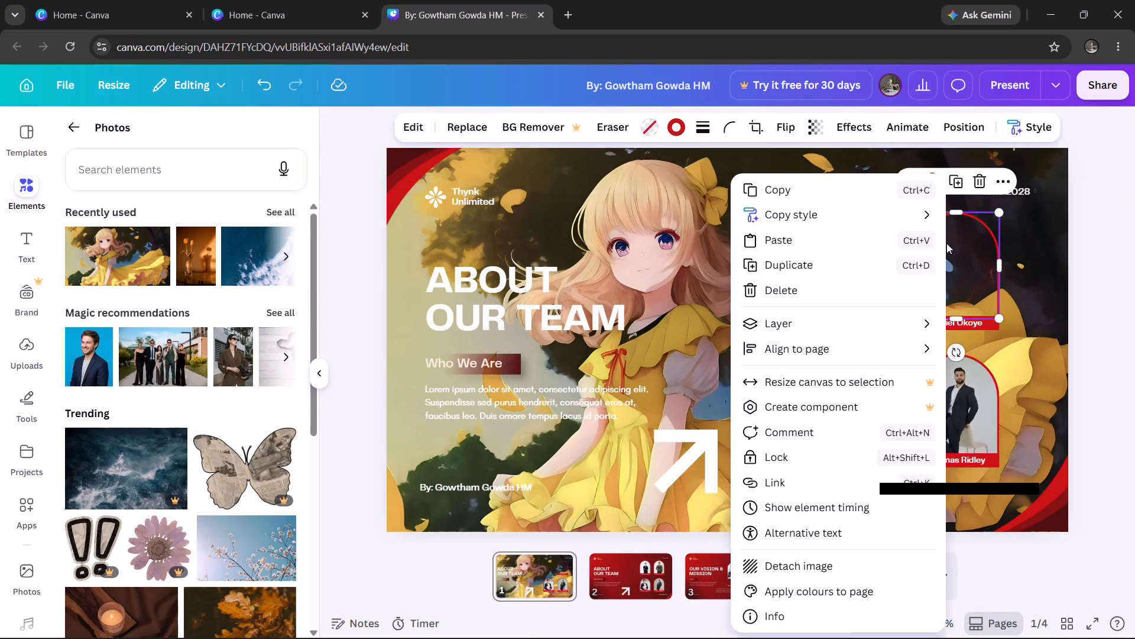
click(829, 161)
drag(826, 185, 871, 225)
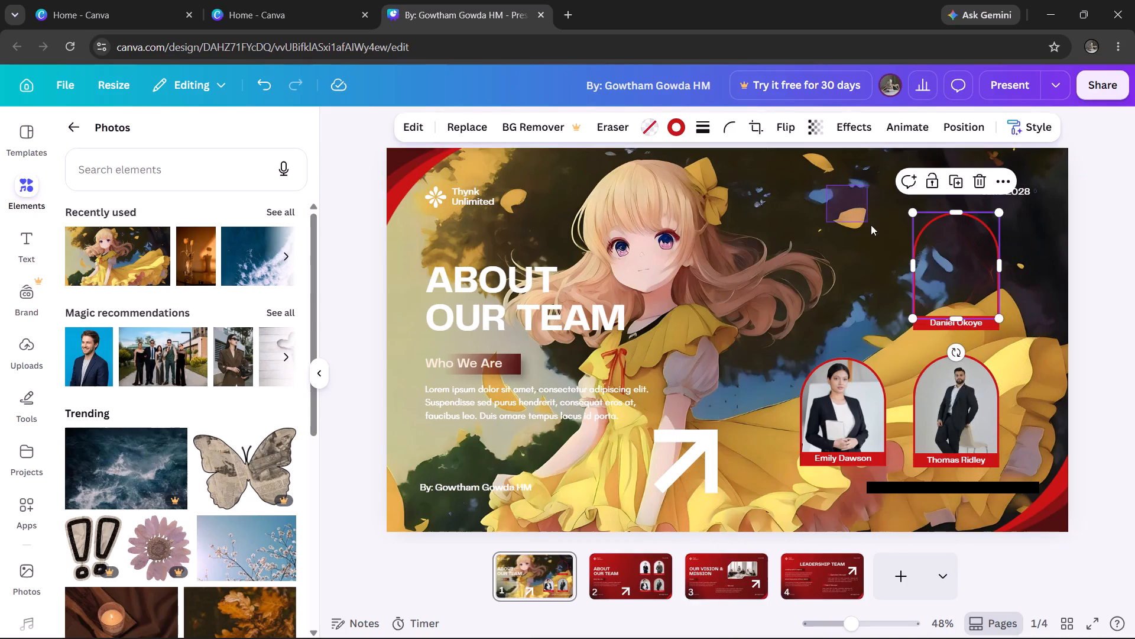
drag(871, 225, 1062, 348)
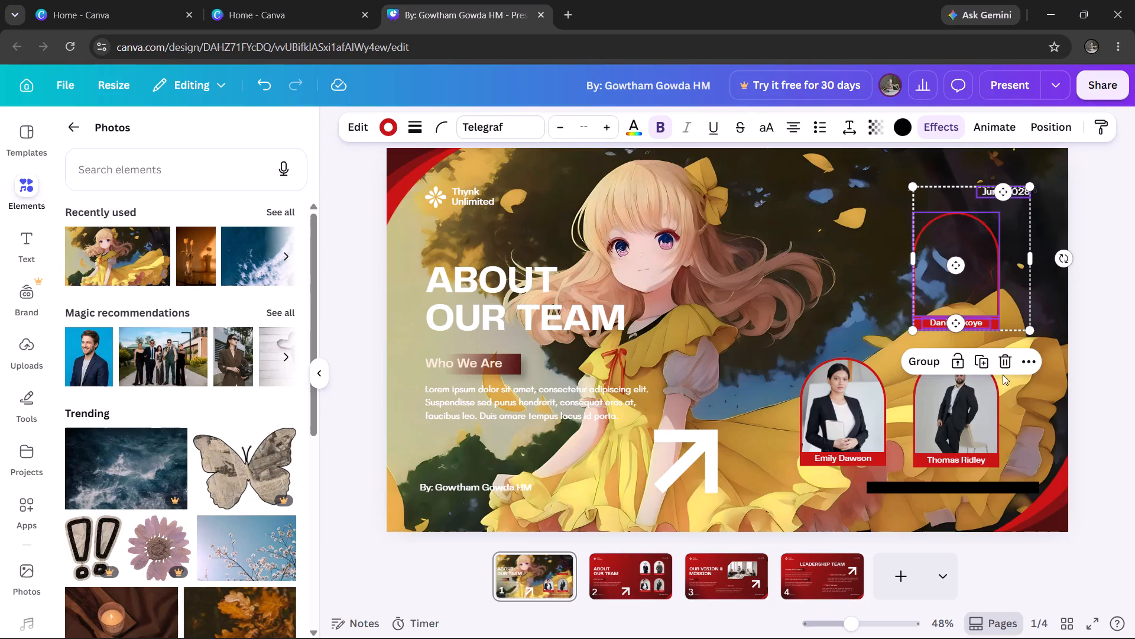
click(1001, 363)
Delete page 1's lower-right portrait with its label and name caption, along with the red decoration in the lower-right page corner.
drag(890, 319, 932, 390)
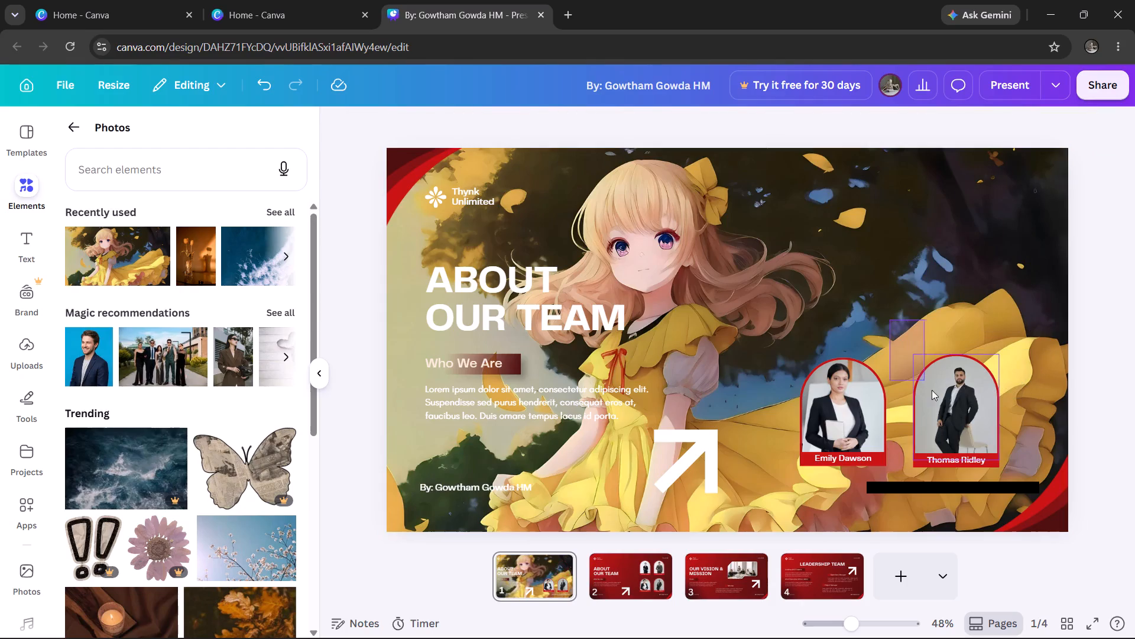
drag(932, 390, 1024, 467)
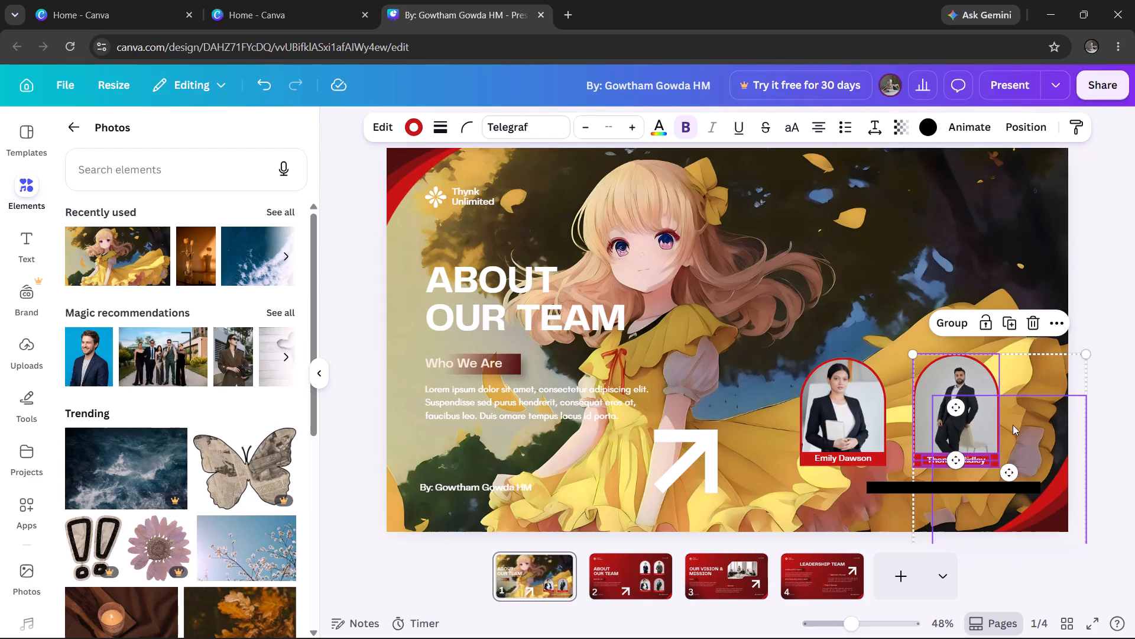
click(1029, 315)
Delete the last remaining portrait on page 1 with its label bar and name caption.
drag(771, 338, 831, 455)
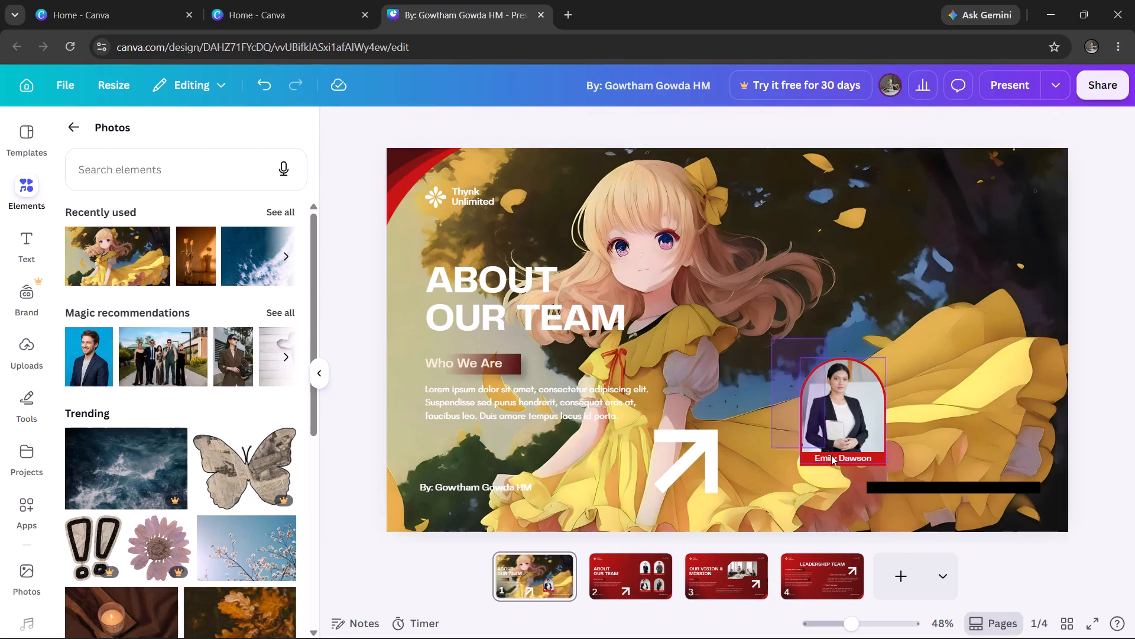
drag(831, 455, 906, 464)
click(876, 327)
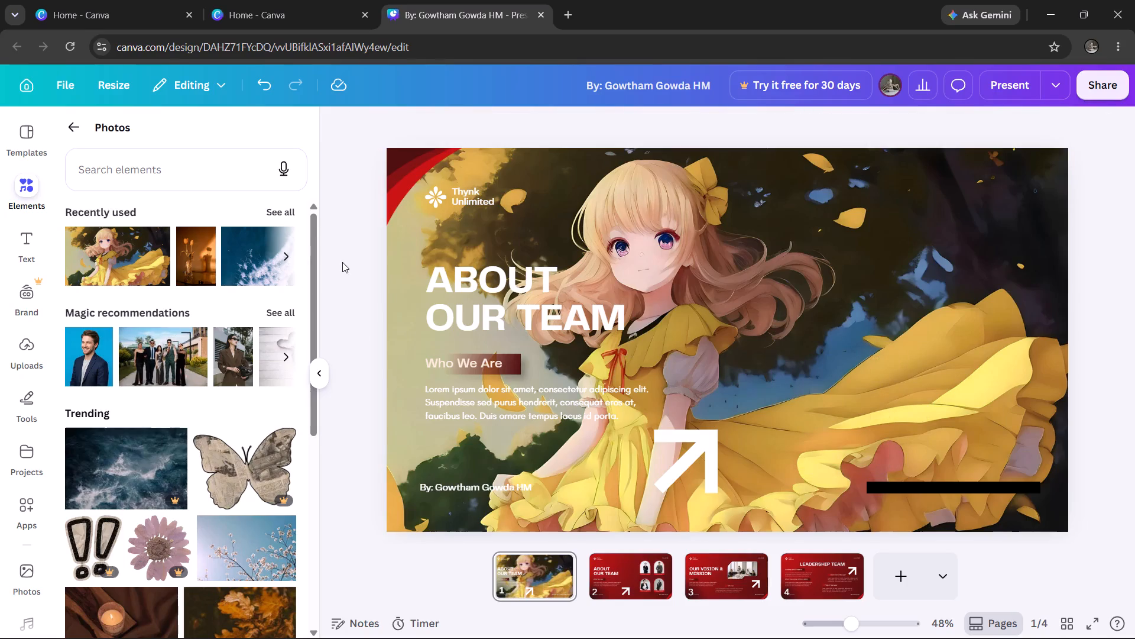
Replace the "Thynk Unlimited" logo text on page 1 with "Beja Blasters" on two lines.
click(466, 185)
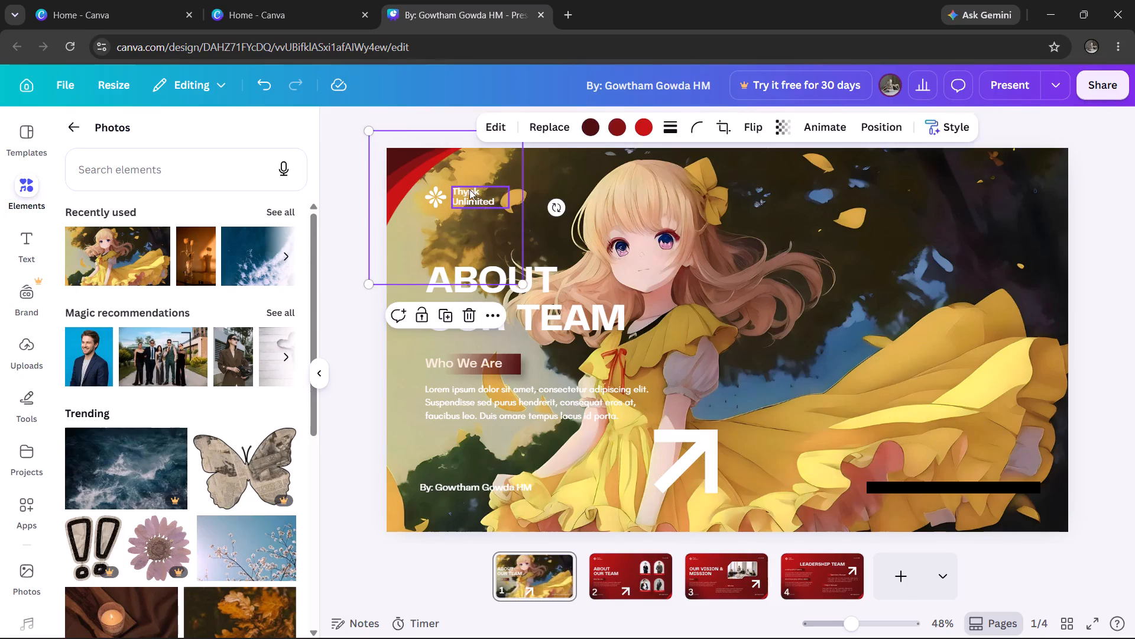
click(473, 193)
click(492, 197)
click(498, 195)
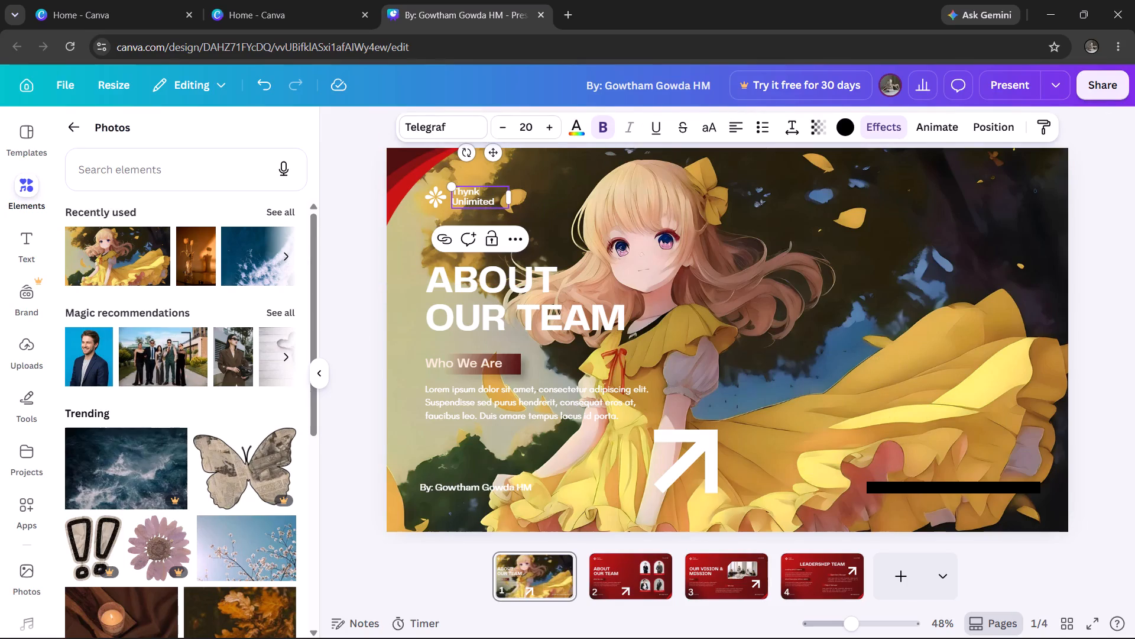
click(498, 195)
click(498, 200)
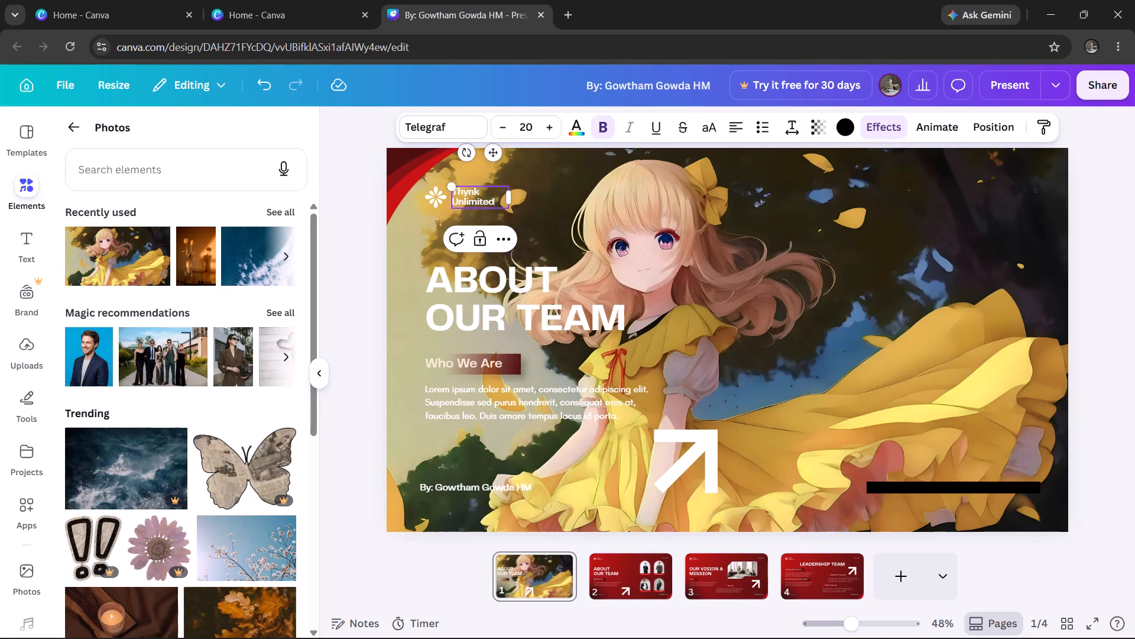
key(BackSpace)
key(BackSpace)
key(BackSpace)
key(BackSpace)
key(BackSpace)
key(BackSpace)
key(BackSpace)
key(BackSpace)
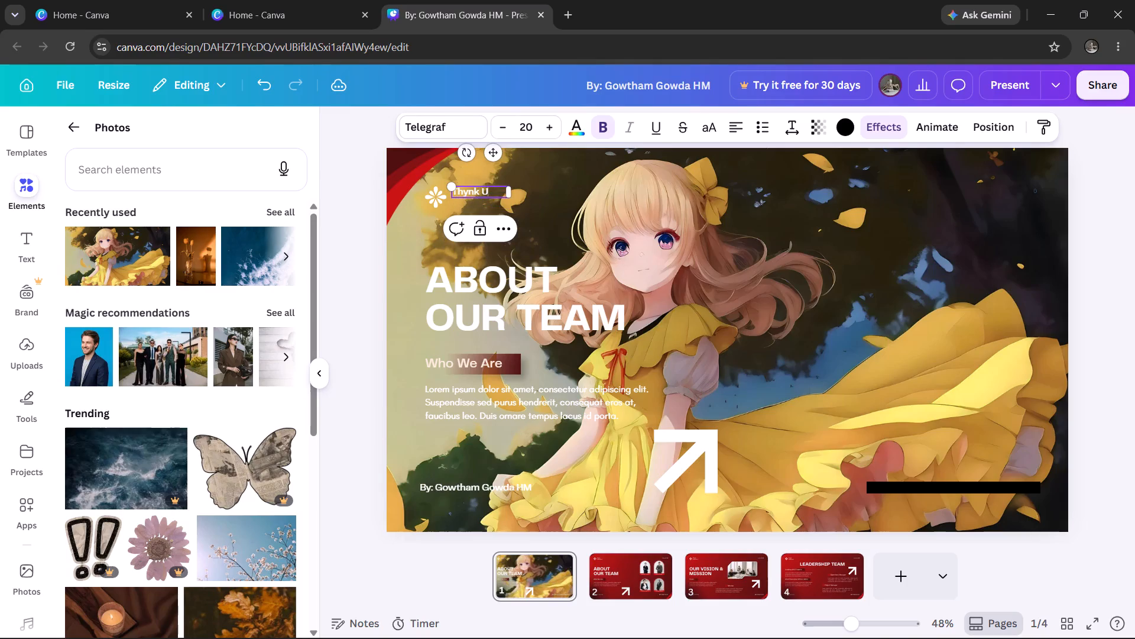
key(BackSpace)
key(BackSpace)
key(BackSpace)
key(BackSpace)
key(BackSpace)
key(BackSpace)
key(BackSpace)
text(Beja)
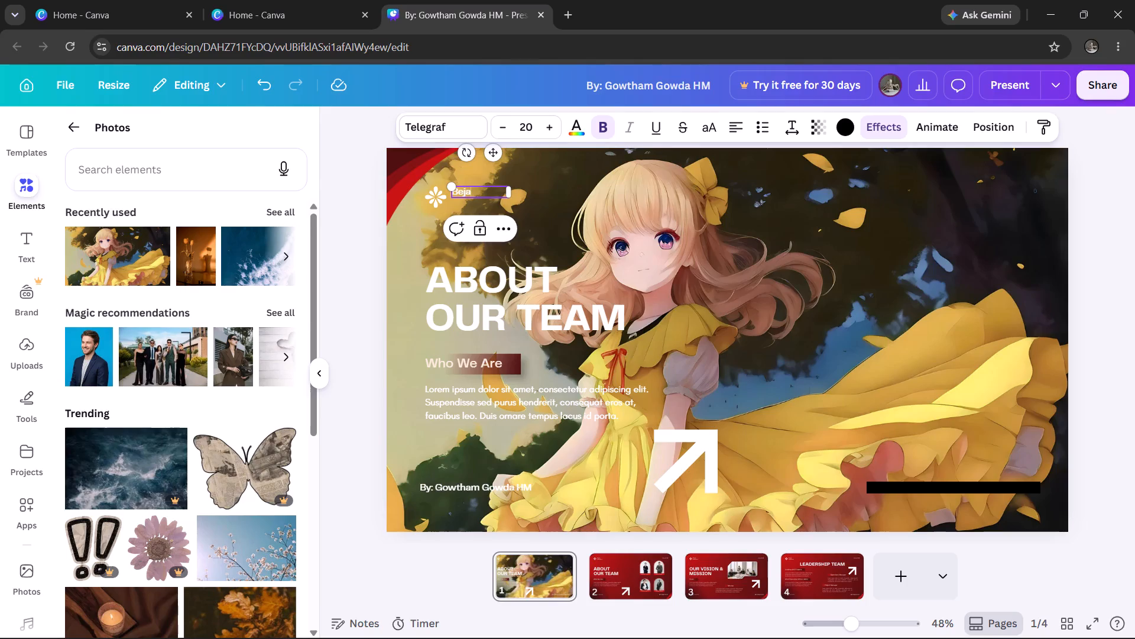
key(space)
key(Return)
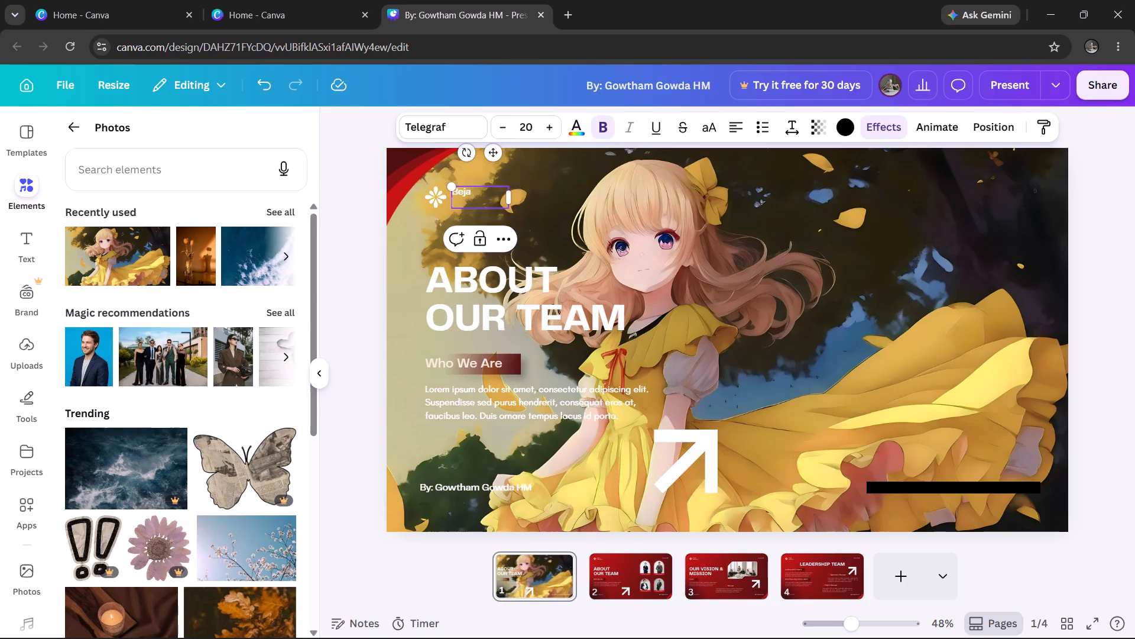
key(b)
key(BackSpace)
key(shift+b)
key(l)
key(a)
text(sters)
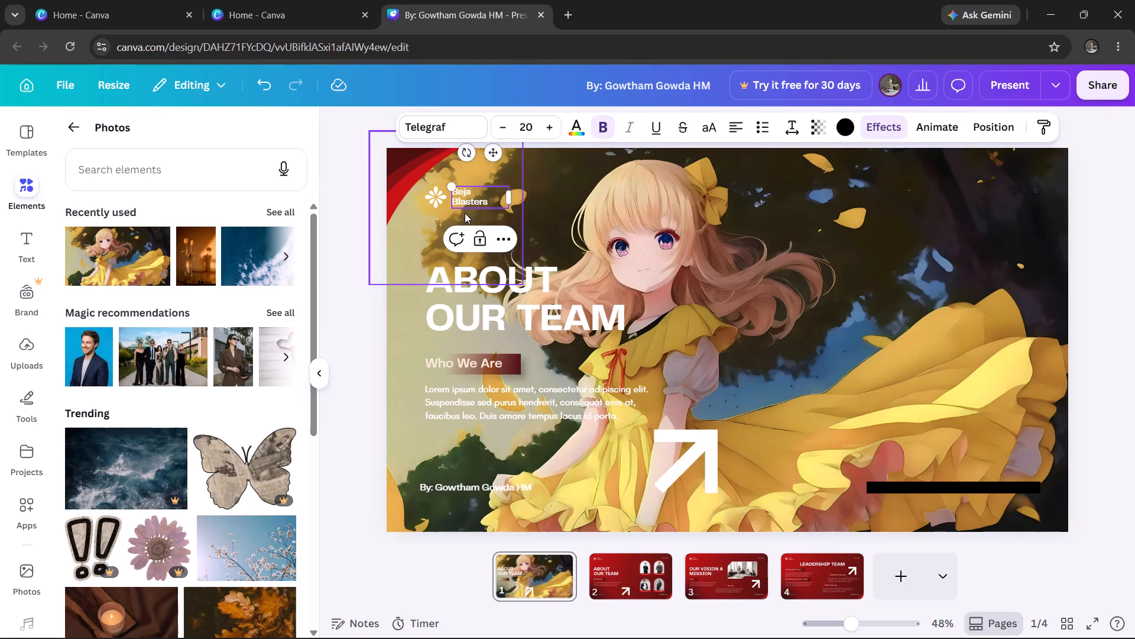
Change the "Beja Blasters" logo text on page 1 to all uppercase letters and deselect it.
drag(453, 192, 494, 203)
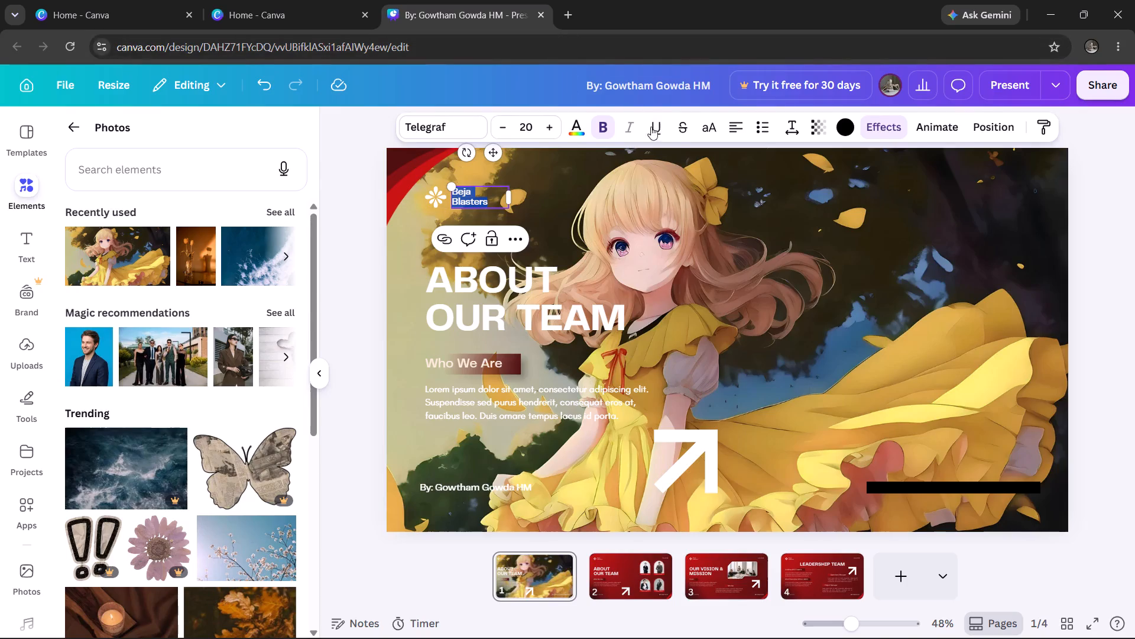
click(714, 125)
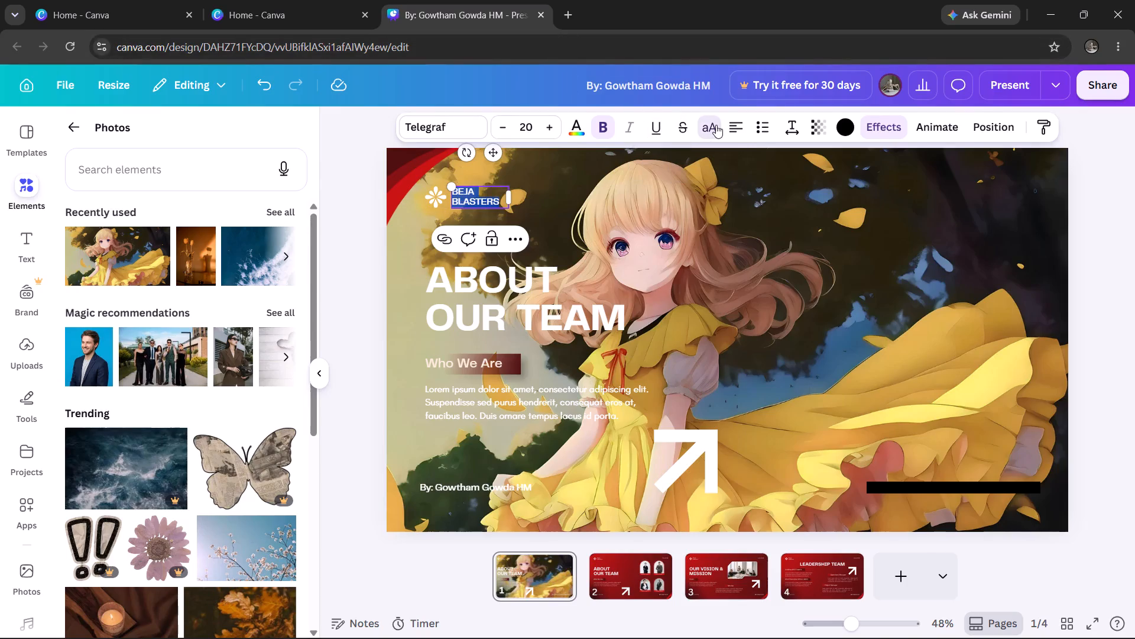
click(625, 214)
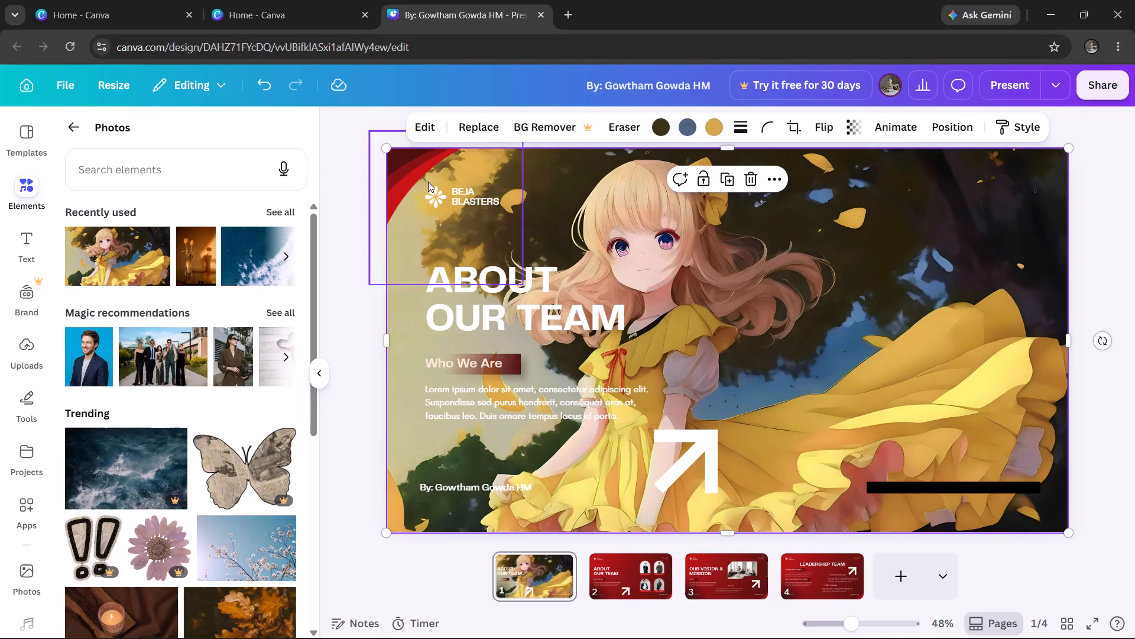
click(556, 172)
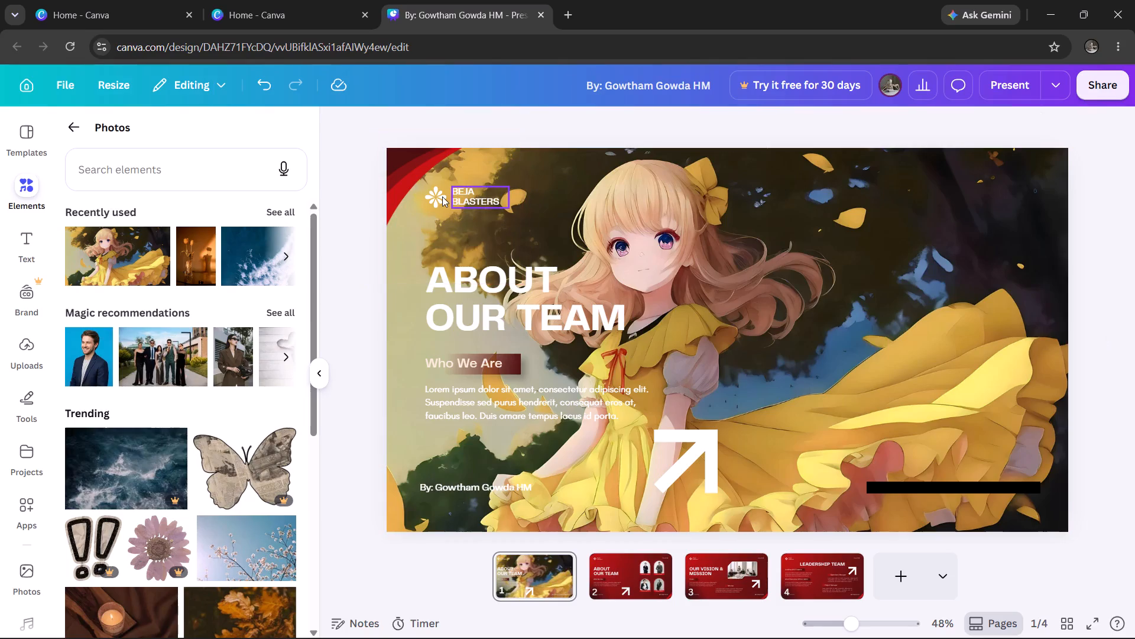
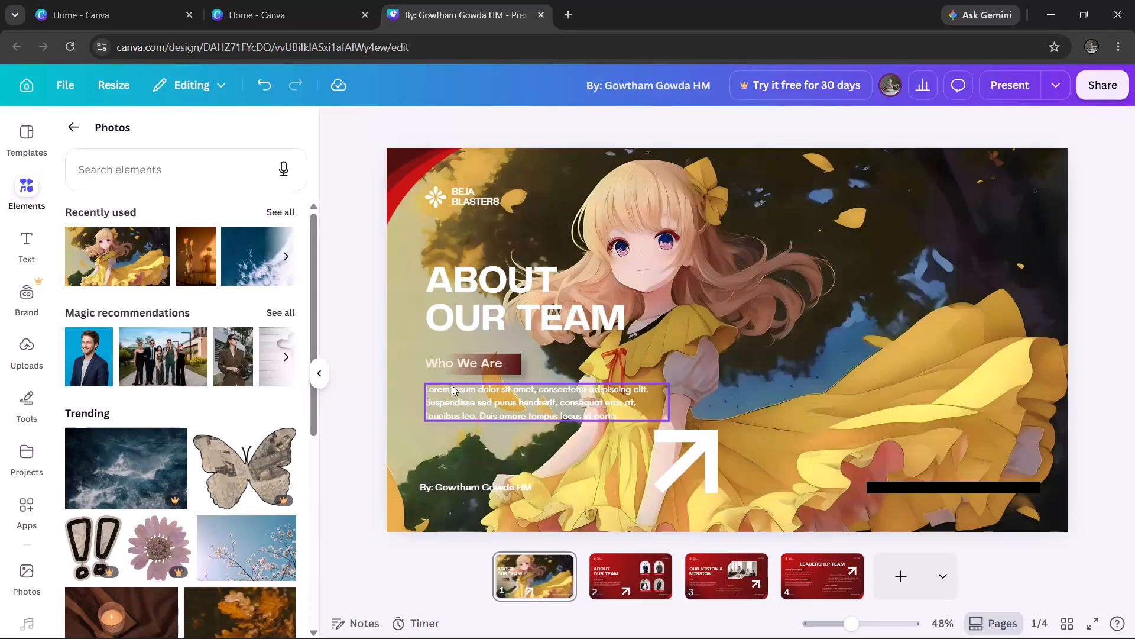
Clear the lorem ipsum placeholder text from the paragraph box under "Who We Are" on page 1, keeping the box in place.
drag(427, 389, 463, 402)
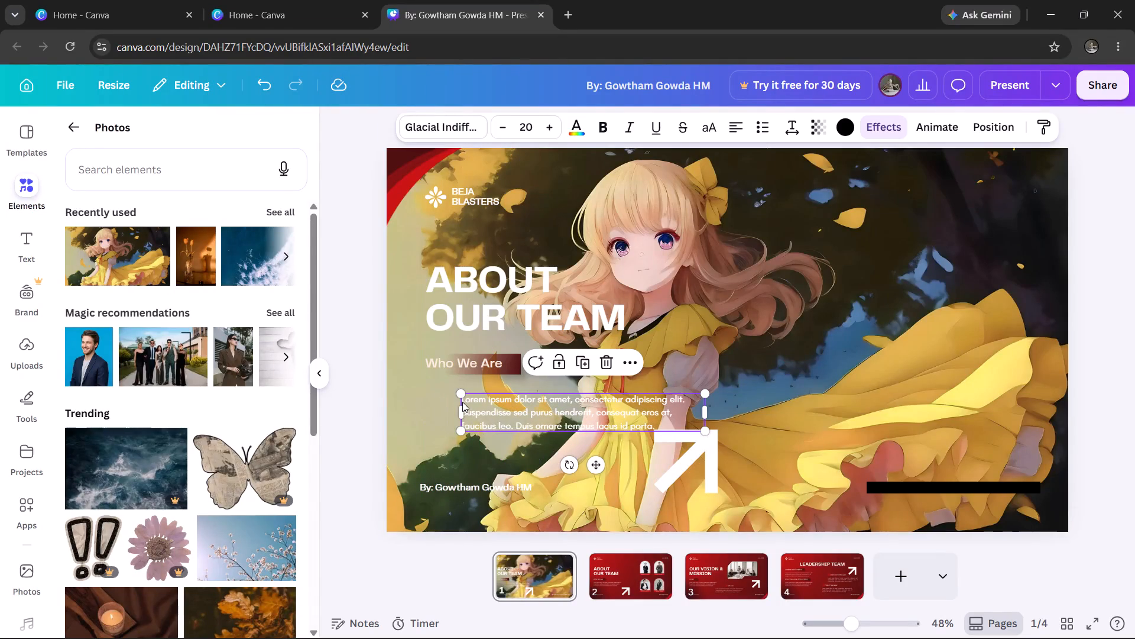
key(ctrl+z)
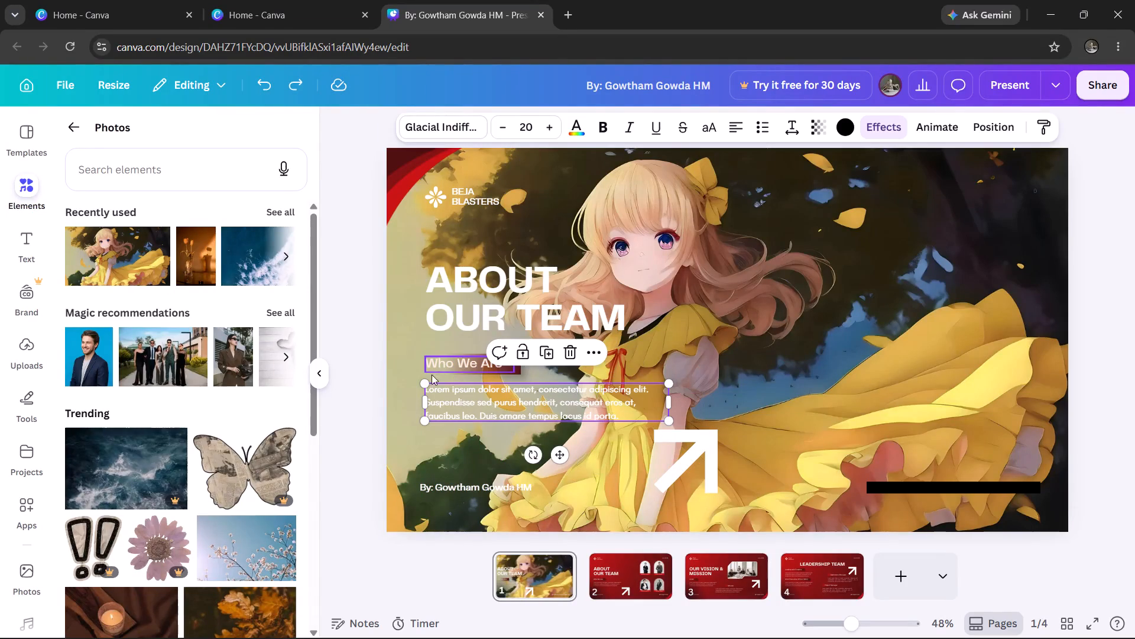
click(434, 390)
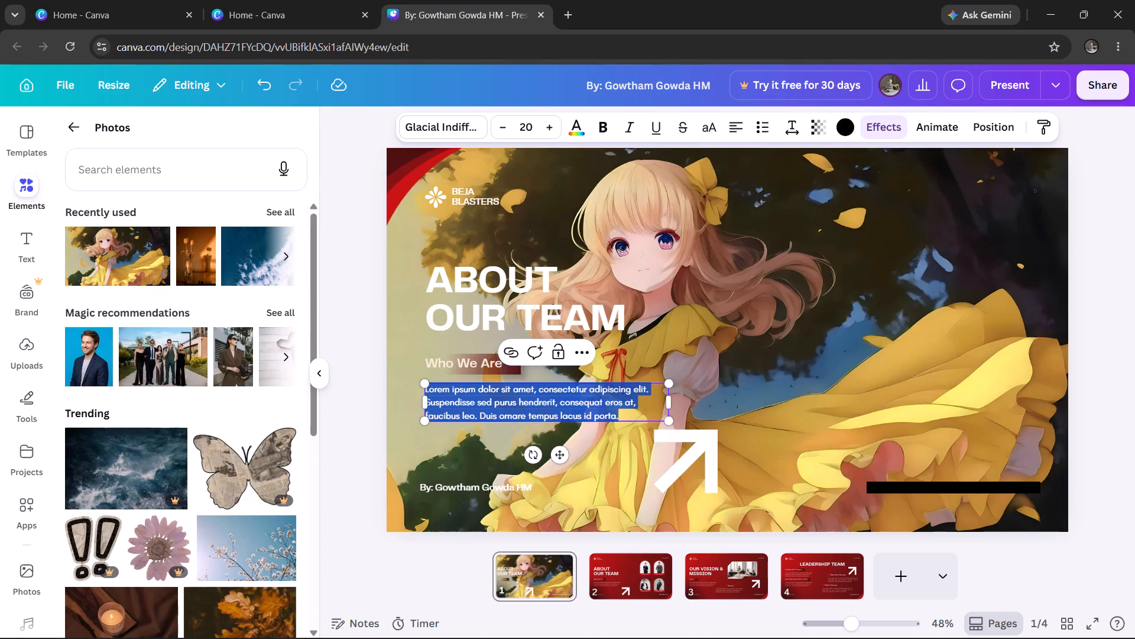
key(ctrl+x)
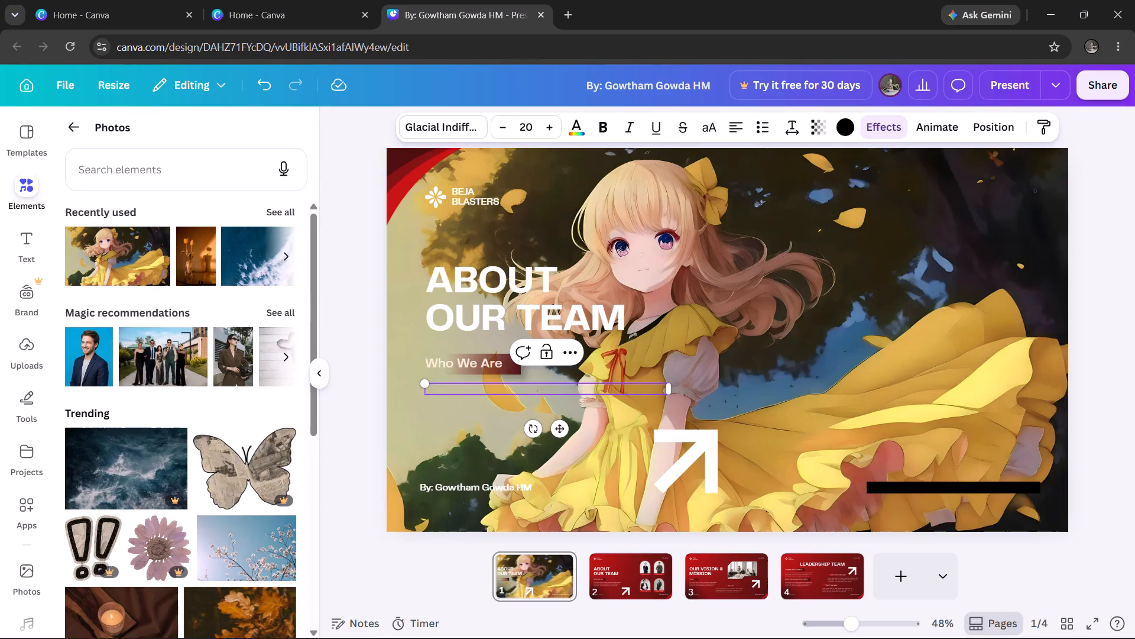
click(466, 388)
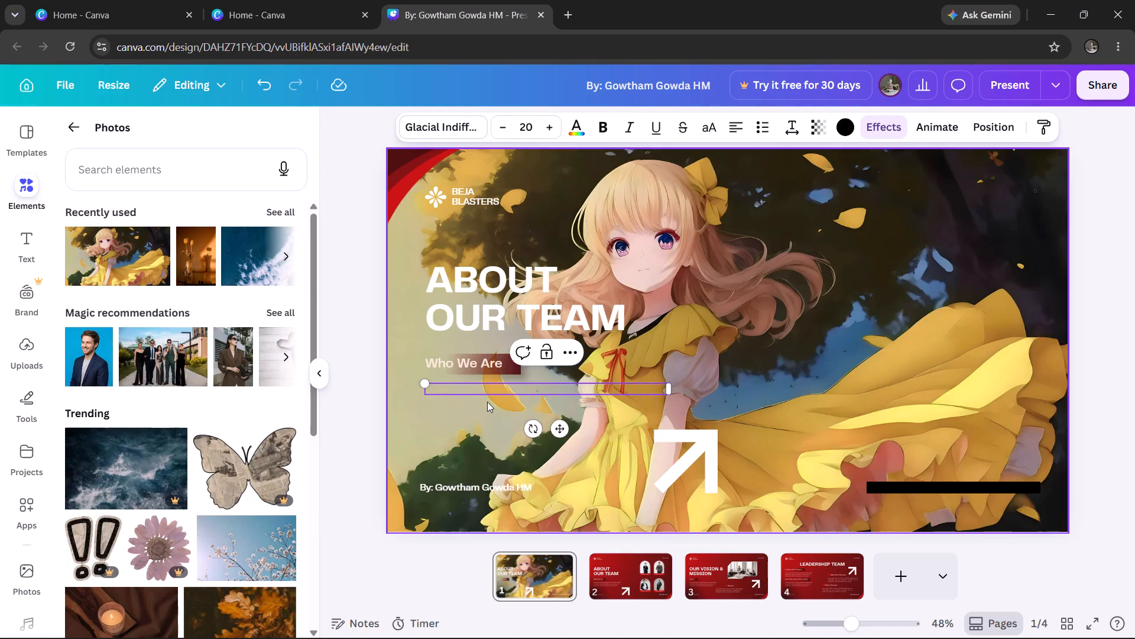
Enter the quote's first clause in the emptied paragraph box, with an opening quotation mark: "I don't know how I'll fell when I'm dead,.
key(shift+quotedbl)
key(shift+quotedbl)
key(space)
key(BackSpace)
text(i)
key(space)
key(BackSpace)
key(BackSpace)
text(I)
key(space)
text(don)
key(apostrophe)
text(t)
key(space)
text(know)
key(space)
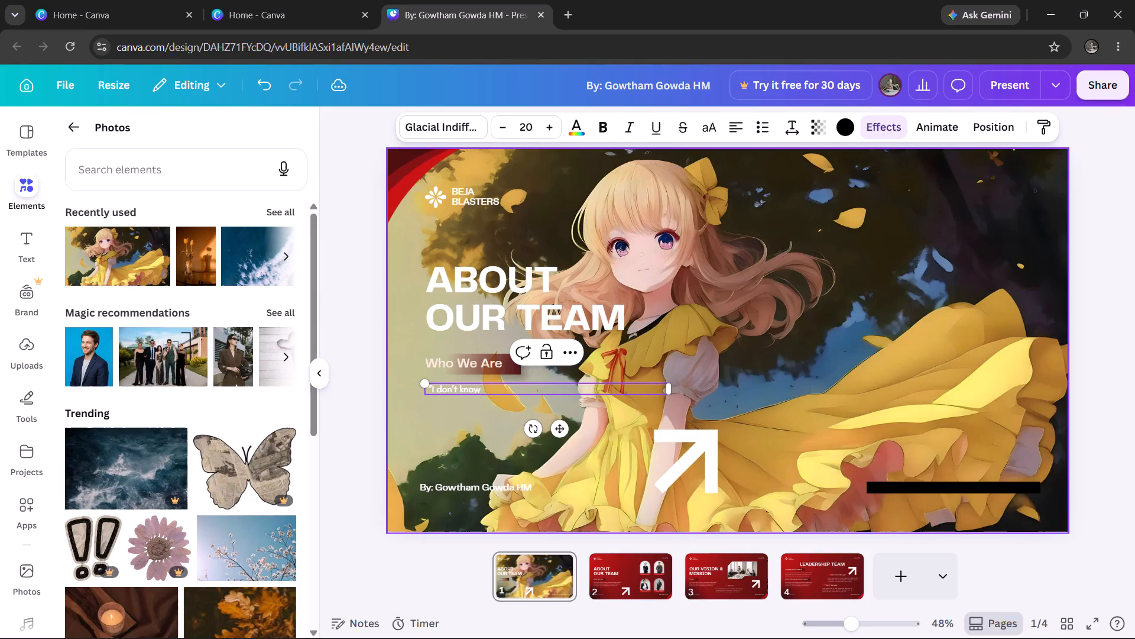
text(how)
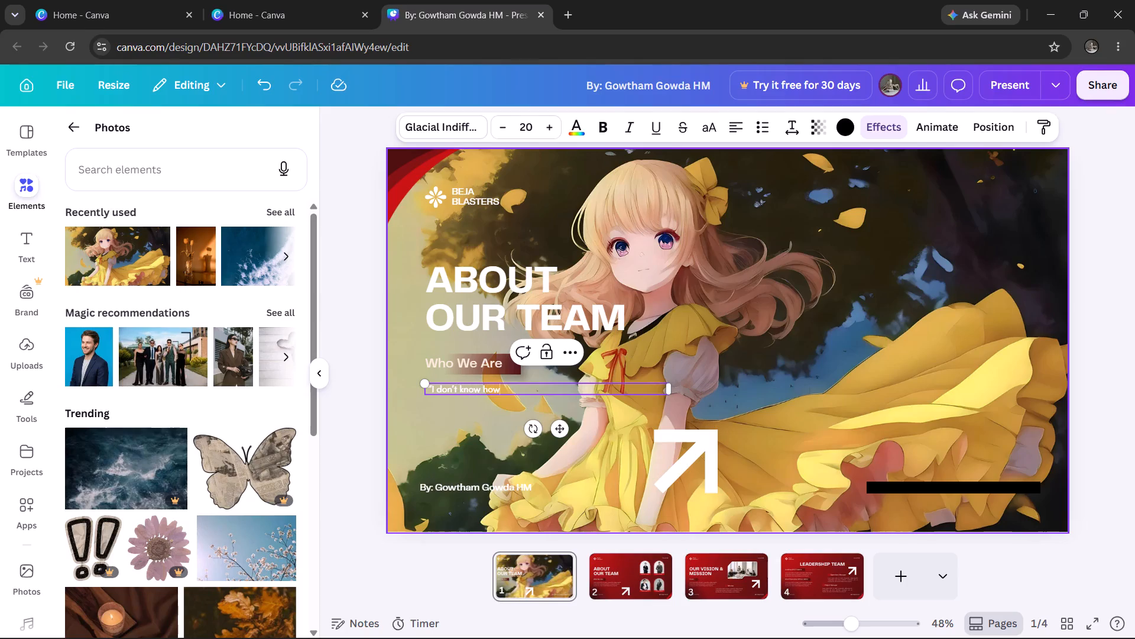
key(space)
key(shift+i)
key(apostrophe)
text(II)
key(BackSpace)
key(BackSpace)
text(LL)
key(BackSpace)
key(BackSpace)
text(ll)
key(space)
text(fell when)
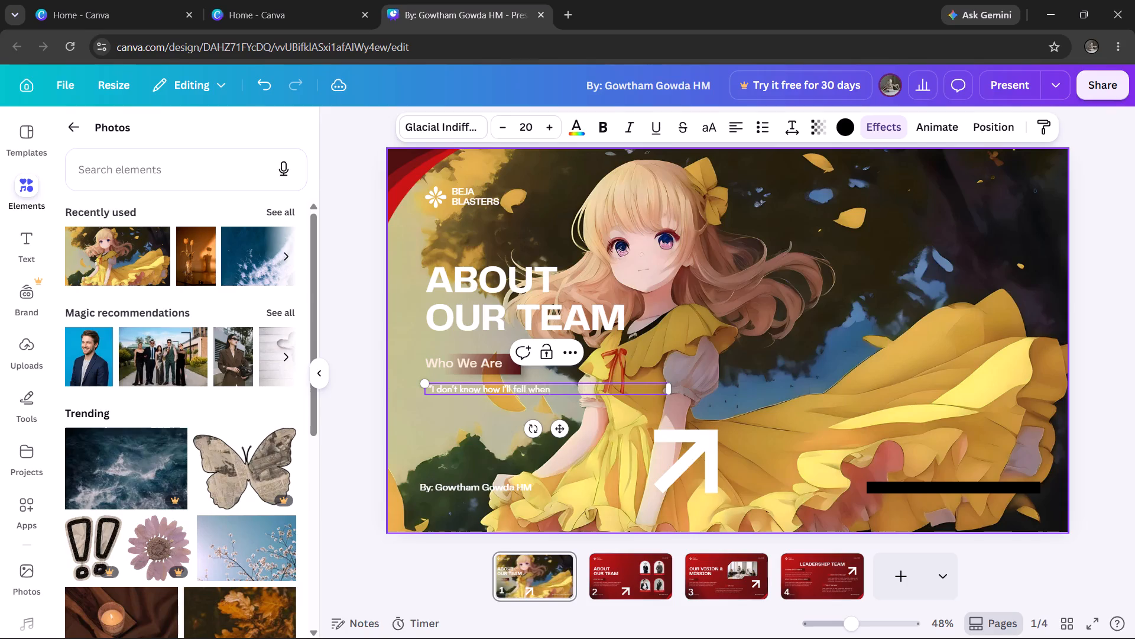
key(space)
text(I'm)
key(space)
text(dead)
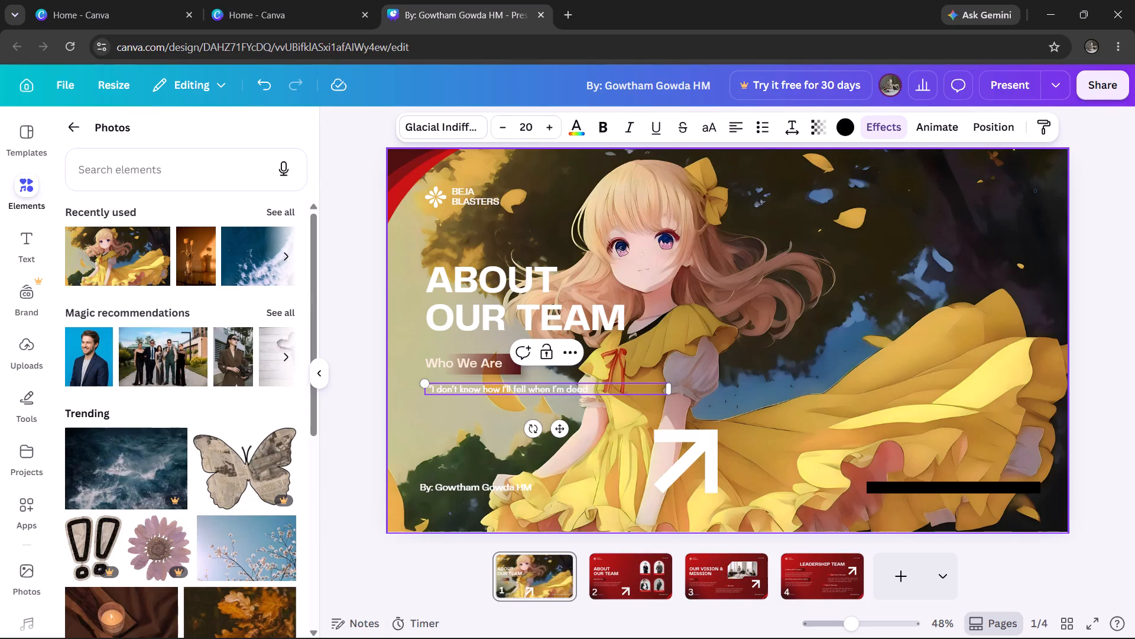
key(comma)
Complete the quote in the same box with "but I dont want to regret the way I lived." and a closing quotation mark.
text(but)
key(space)
text(I dont)
key(space)
text(wanr)
key(BackSpace)
key(t)
key(space)
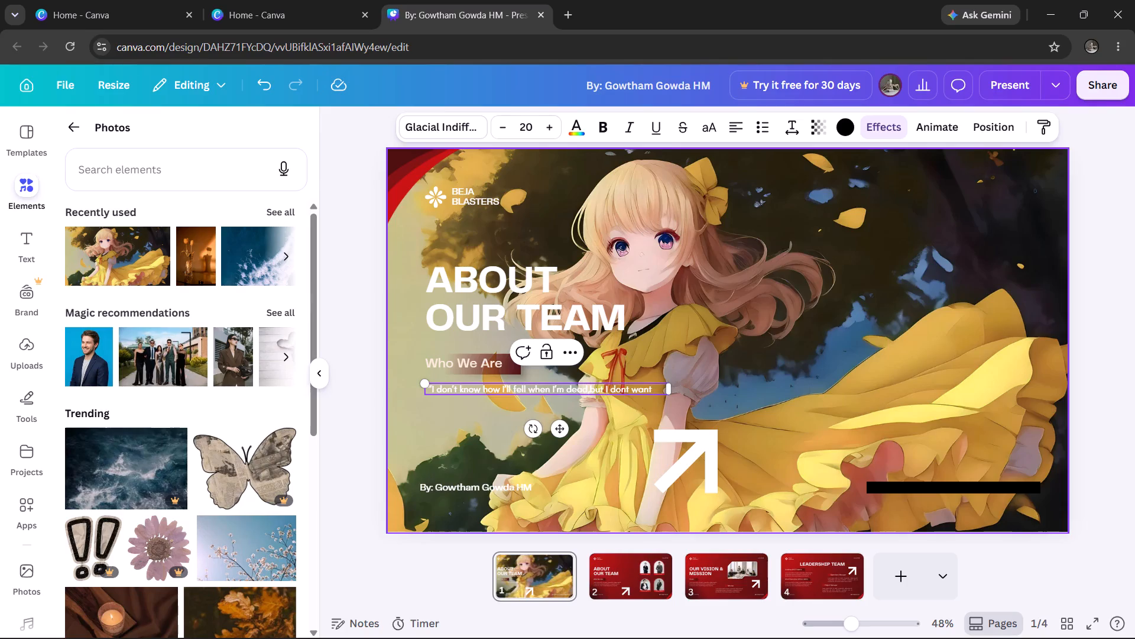
text(to regret)
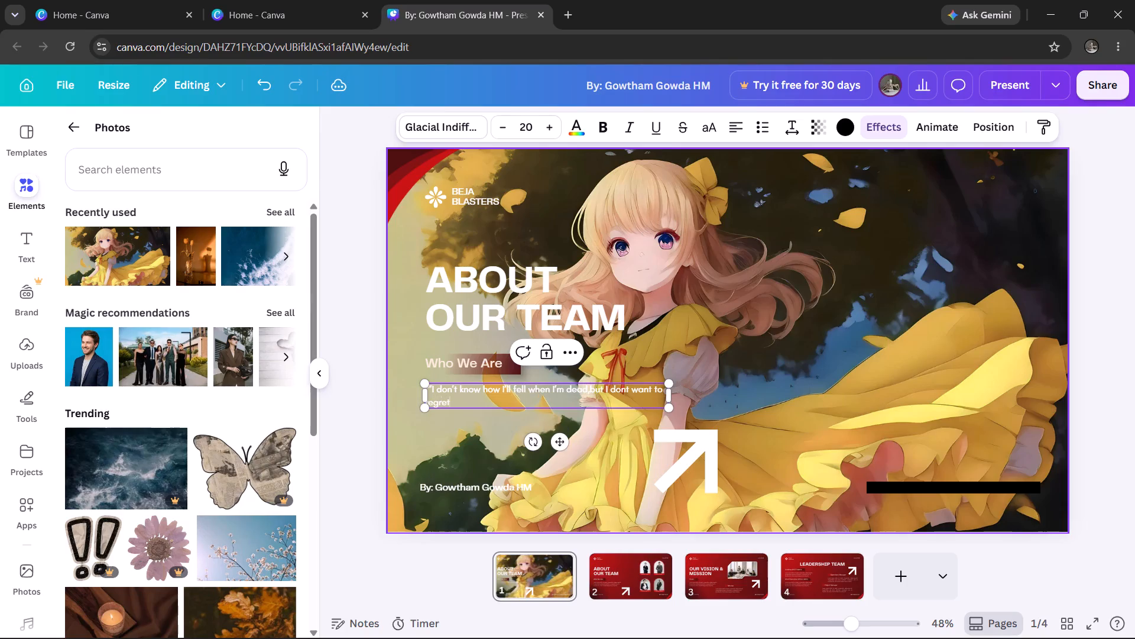
key(space)
text(the)
key(space)
text(way)
key(space)
text(I)
key(space)
text(lived)
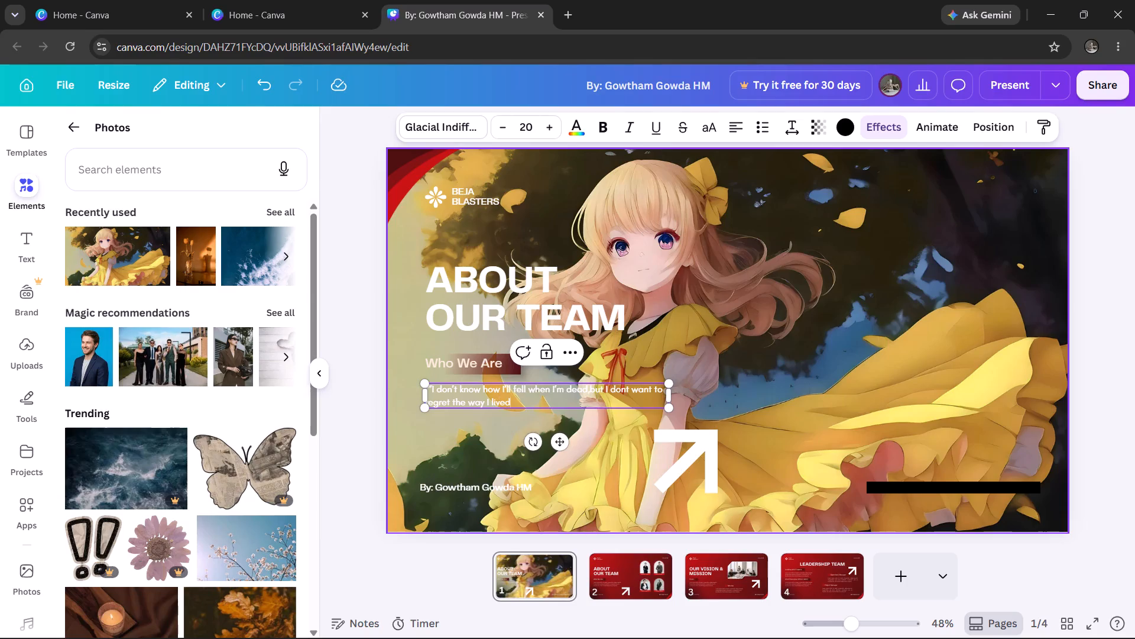
key(period)
key(shift+quotedbl)
Start an indented new line below the quote on page 1 and enter four dots to lead the attribution.
key(Return)
key(space)
key(space)
key(space)
key(space)
key(space)
key(space)
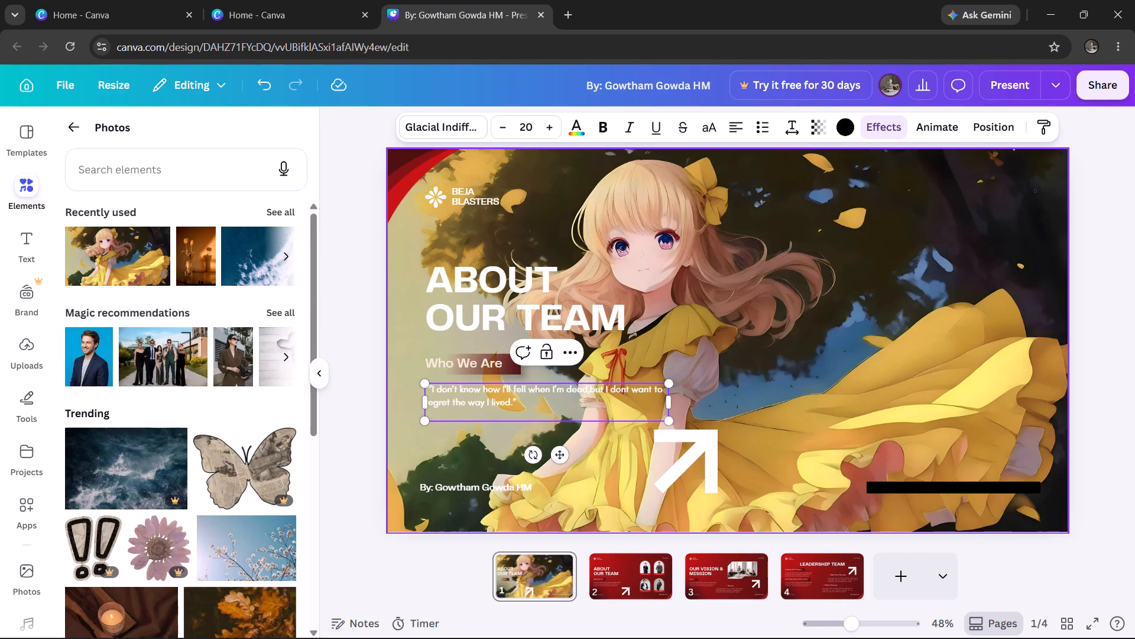
key(minus)
text(....)
key(BackSpace)
key(BackSpace)
key(BackSpace)
key(BackSpace)
key(BackSpace)
text(....)
Complete the attribution after the dots with the name "Yuji itadori" and deselect the text box.
key(shift+y)
text(uji)
key(space)
text(it)
text(ad)
text(ori)
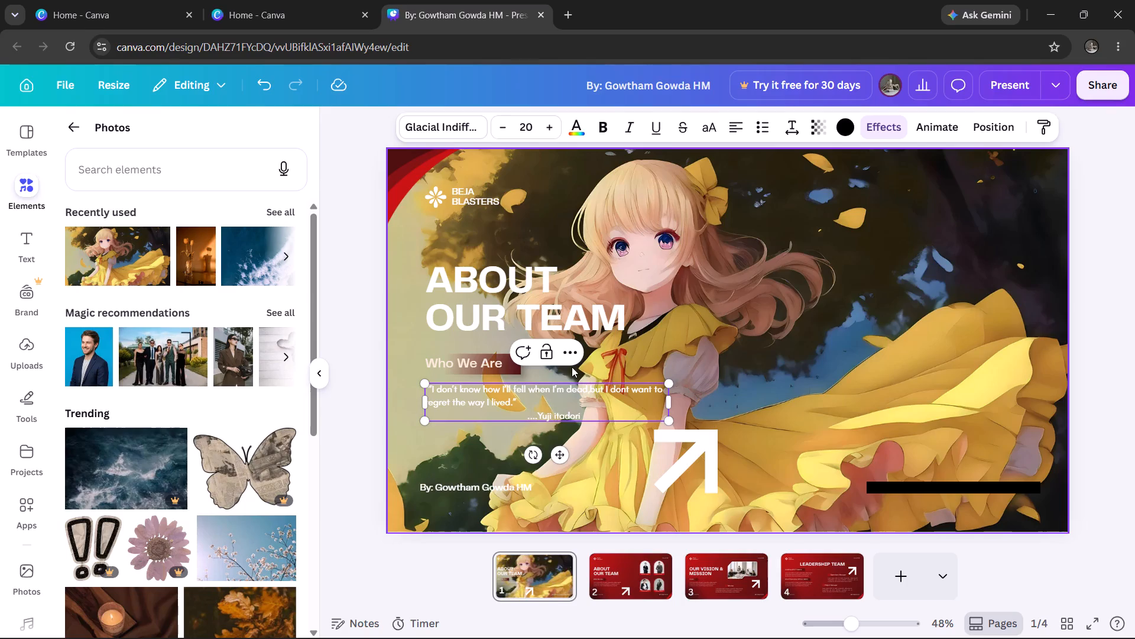
click(683, 329)
click(750, 363)
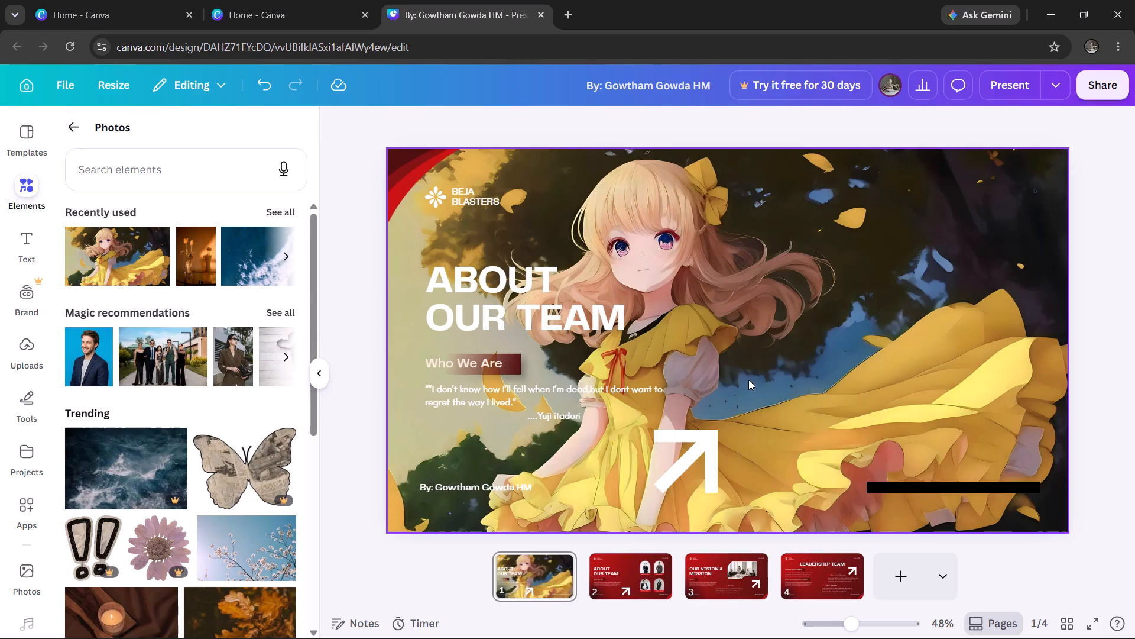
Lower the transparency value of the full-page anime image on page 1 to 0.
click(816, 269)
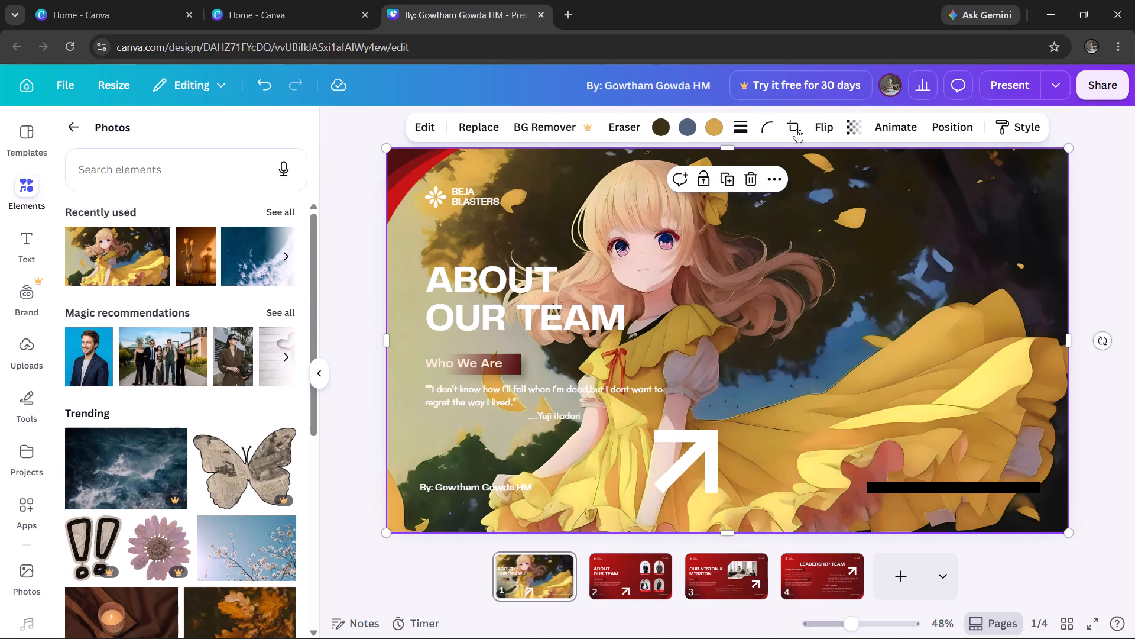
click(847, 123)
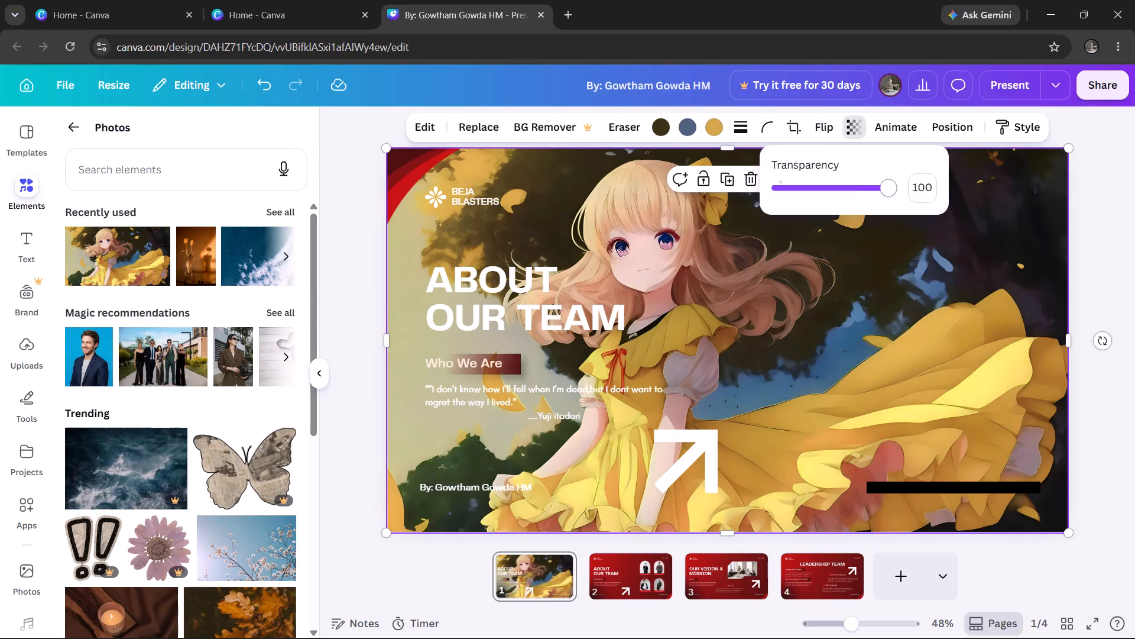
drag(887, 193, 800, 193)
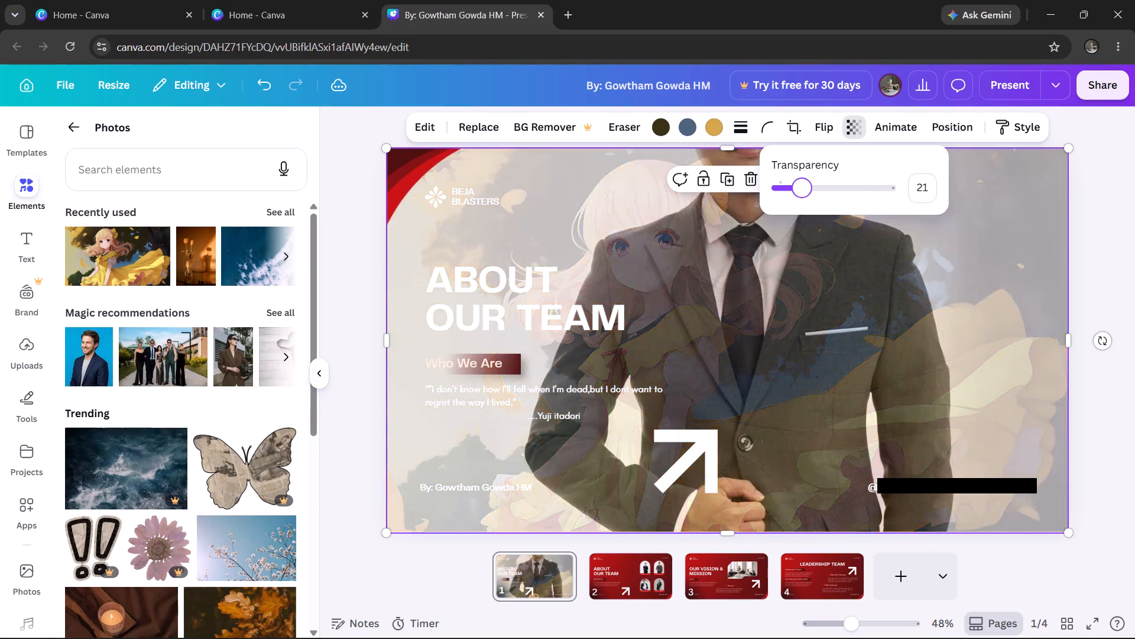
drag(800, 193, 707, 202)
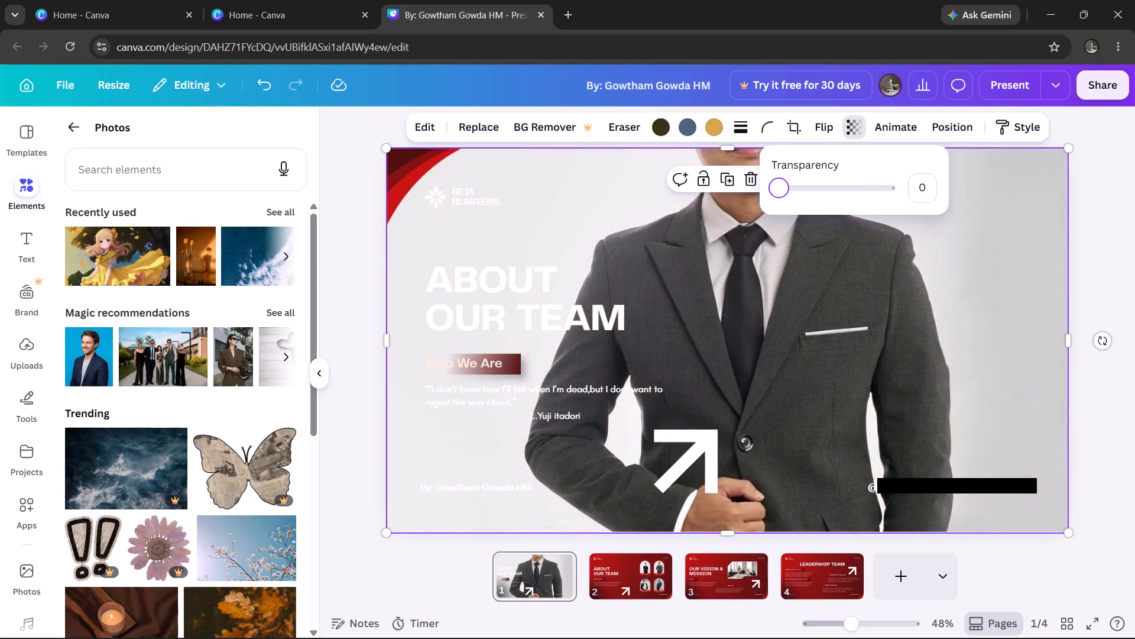
Delete the fully transparent anime image from page 1.
right_click(766, 241)
click(742, 240)
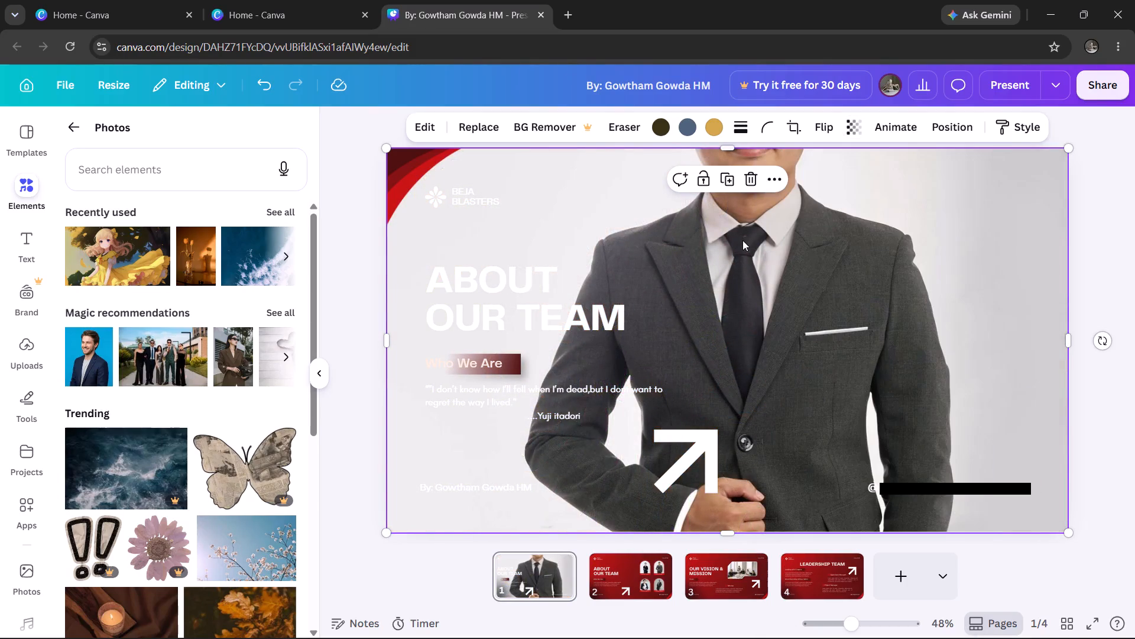
click(741, 238)
click(748, 190)
click(752, 177)
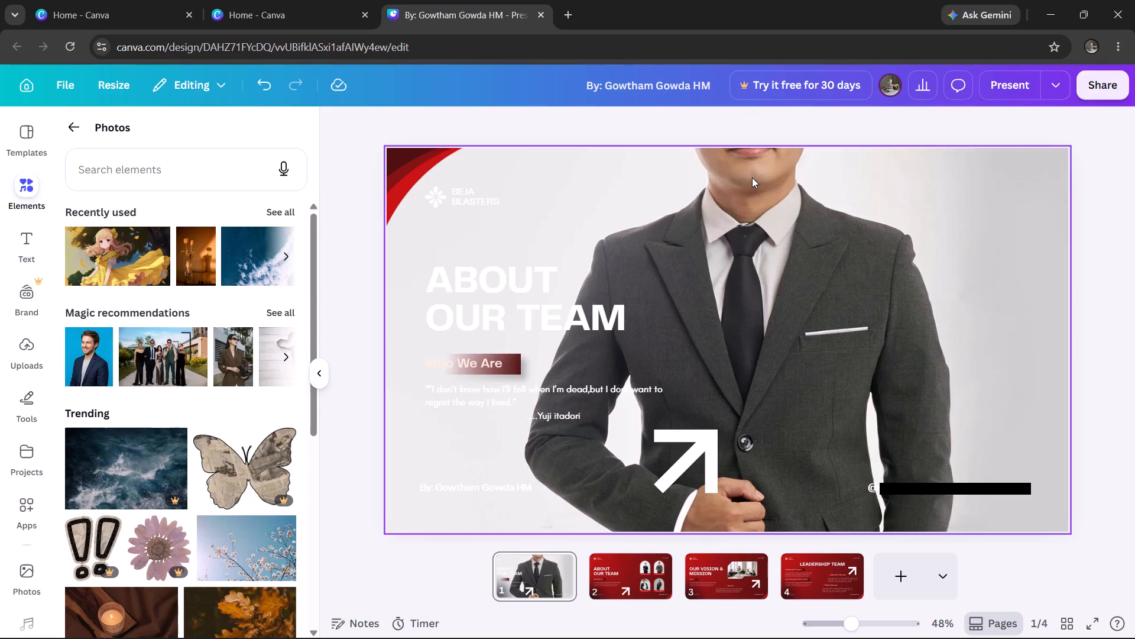
Delete the template's background photo of the man in a suit from page 1.
click(760, 204)
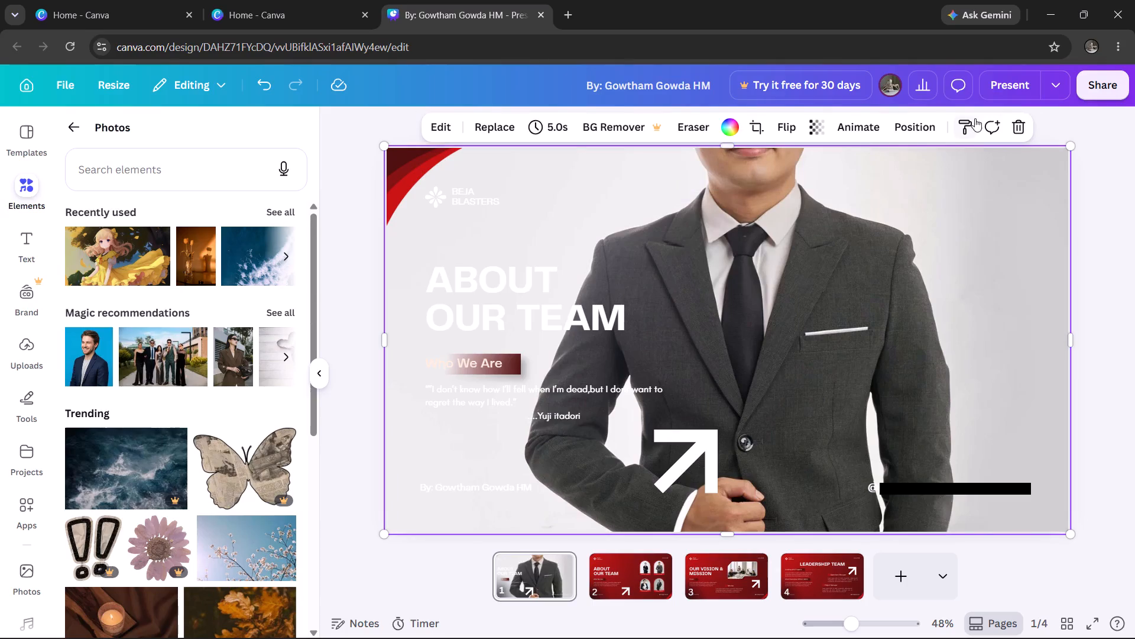
click(1017, 121)
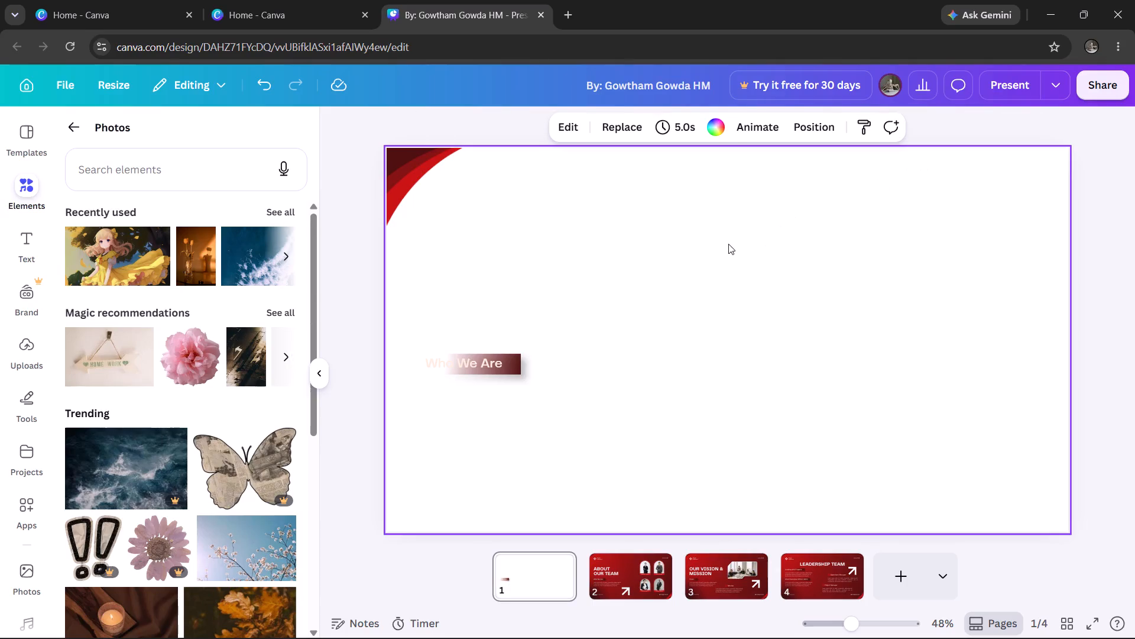
Add the recently used yellow-dress anime photo to page 1 again and enlarge it until it covers the whole page.
click(76, 262)
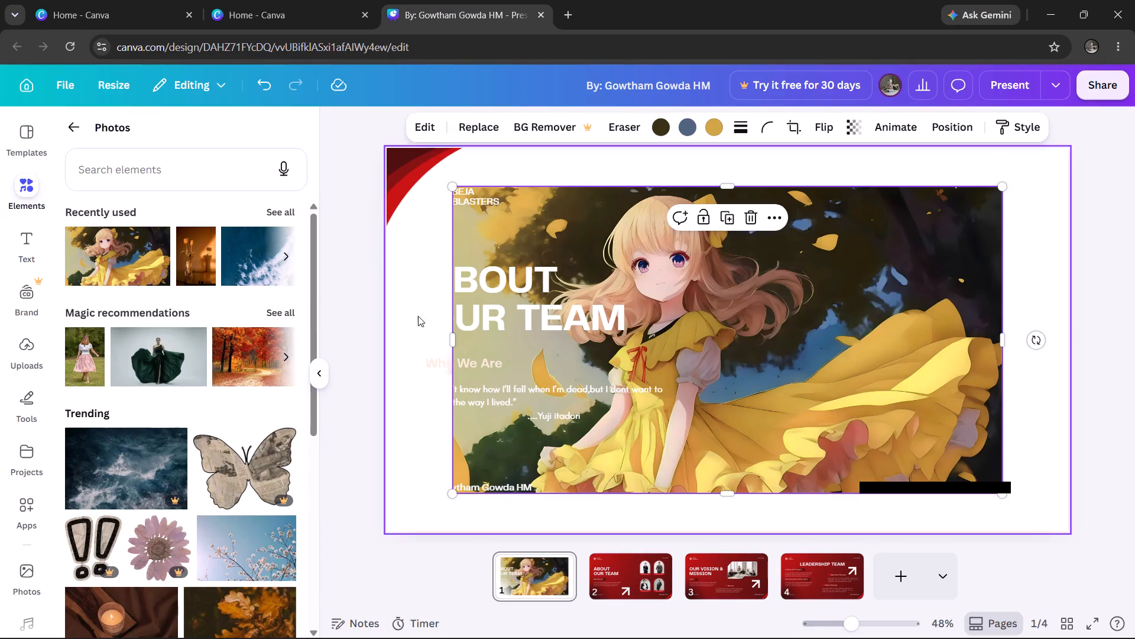
drag(452, 185, 382, 149)
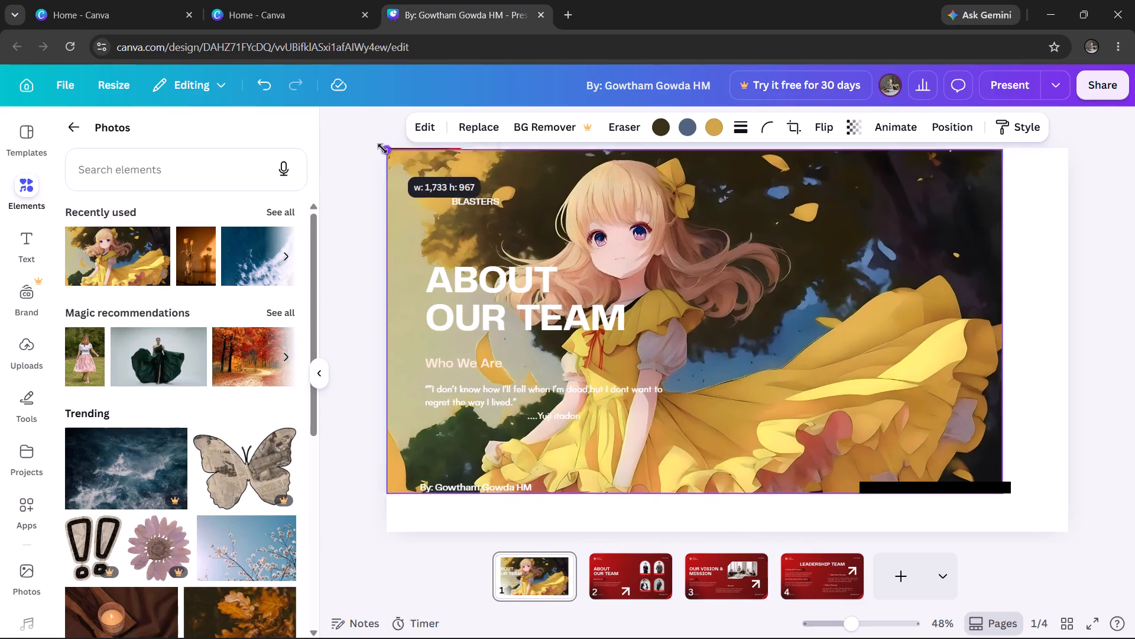
drag(382, 149, 385, 144)
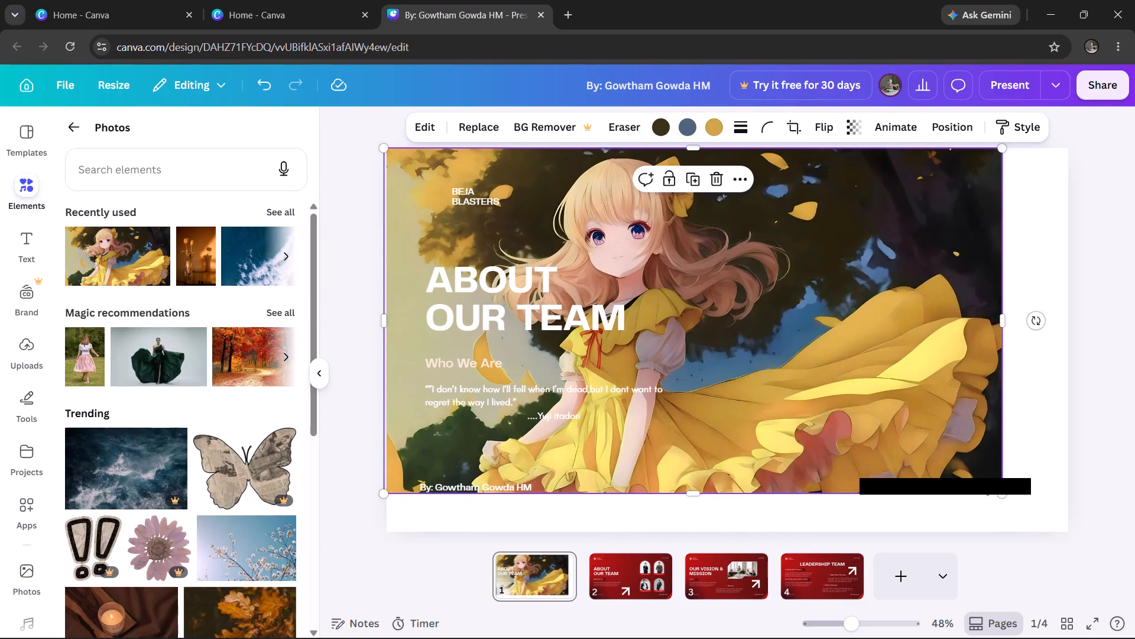
drag(1001, 490, 1023, 503)
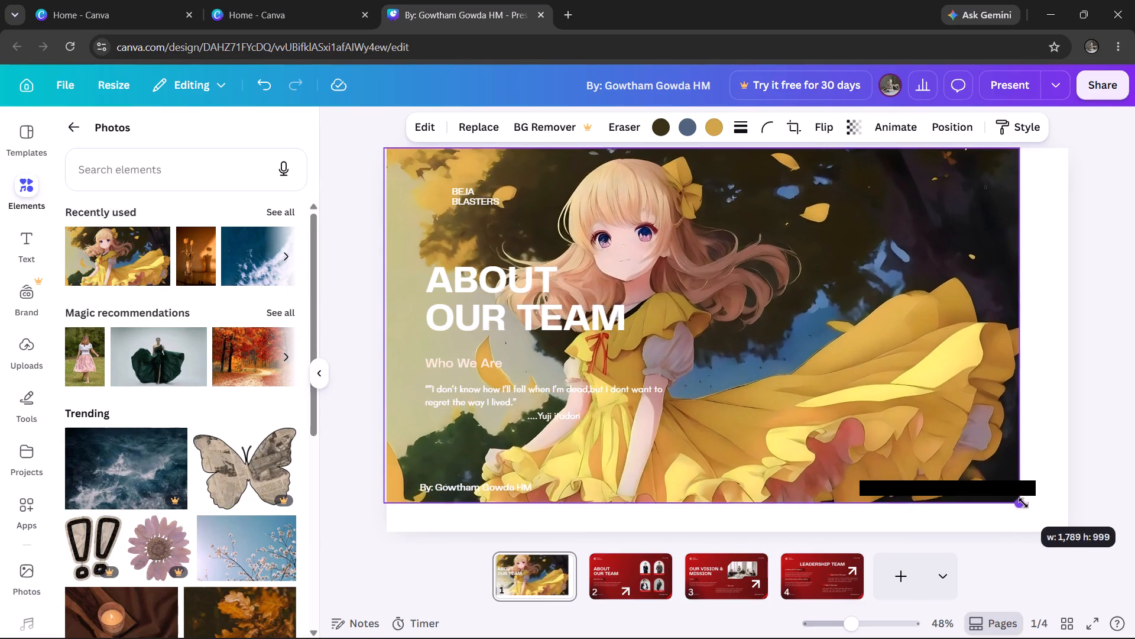
drag(1023, 503, 1063, 518)
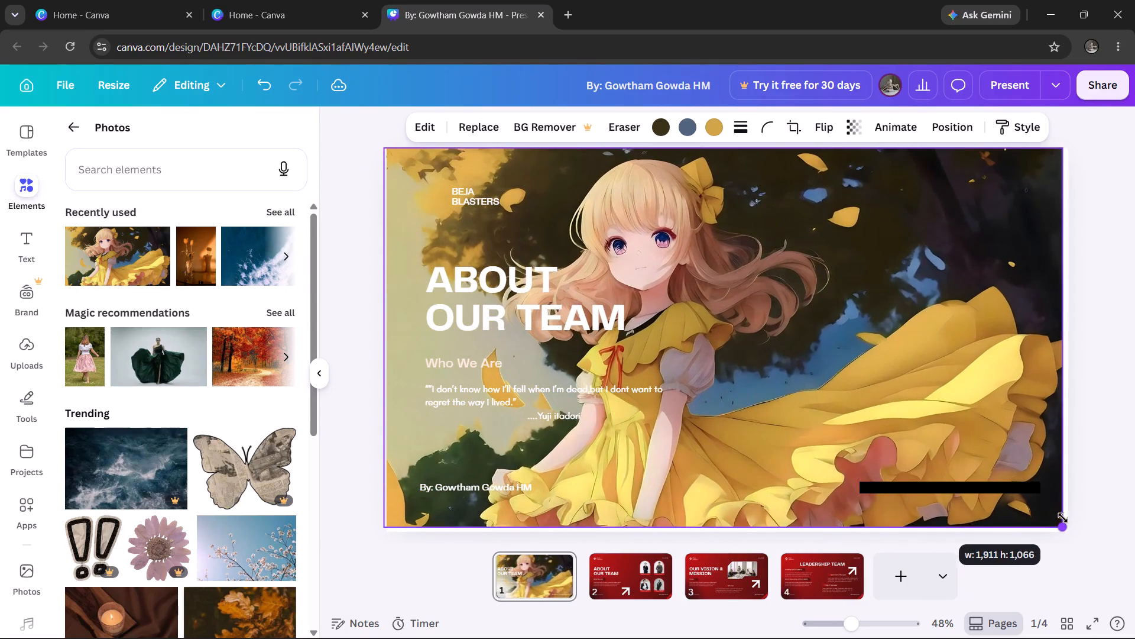
drag(1063, 518, 1070, 518)
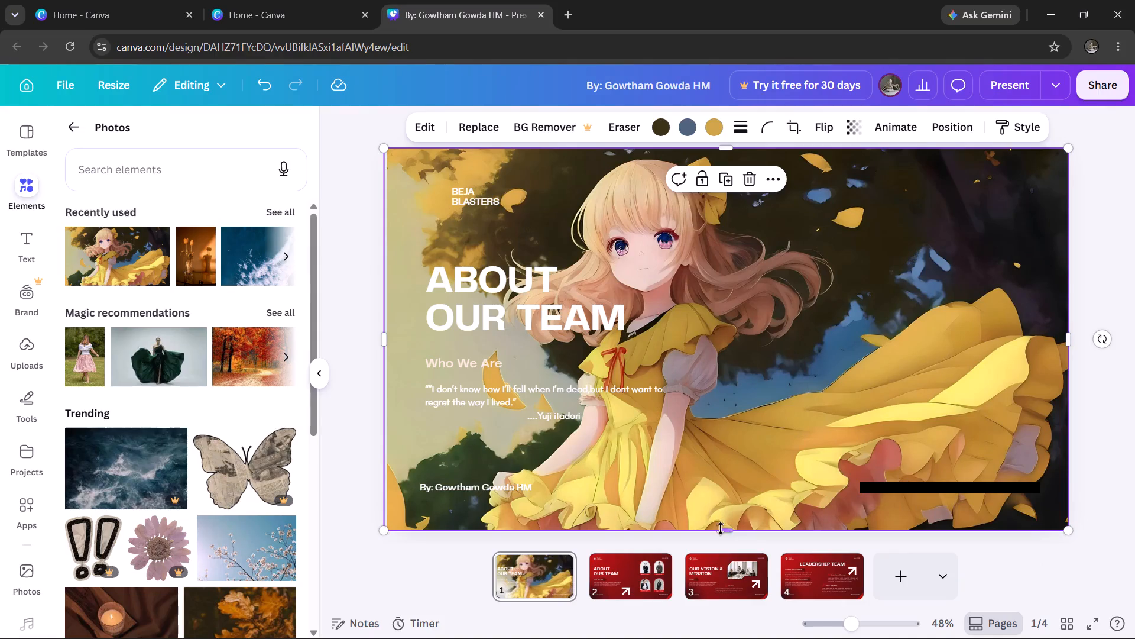
click(721, 528)
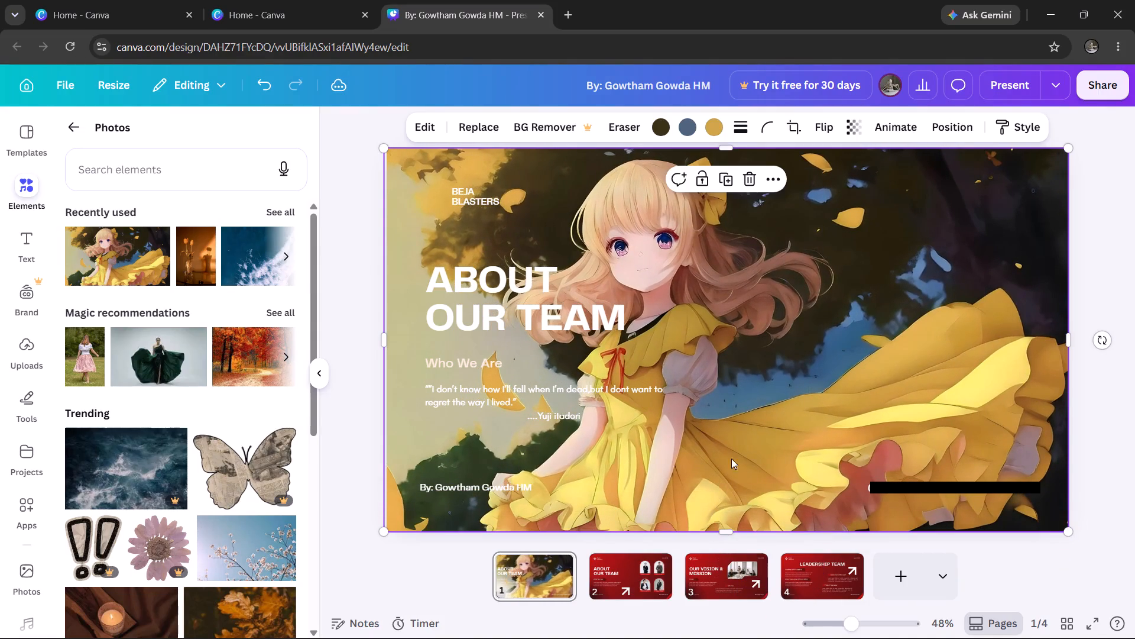
click(722, 147)
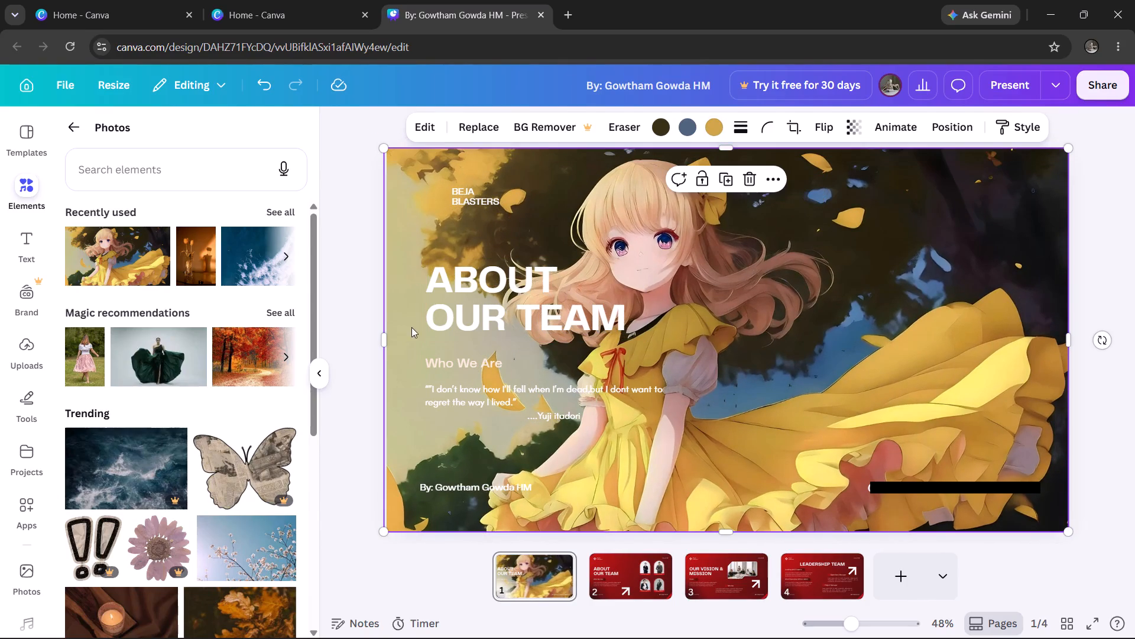
click(382, 343)
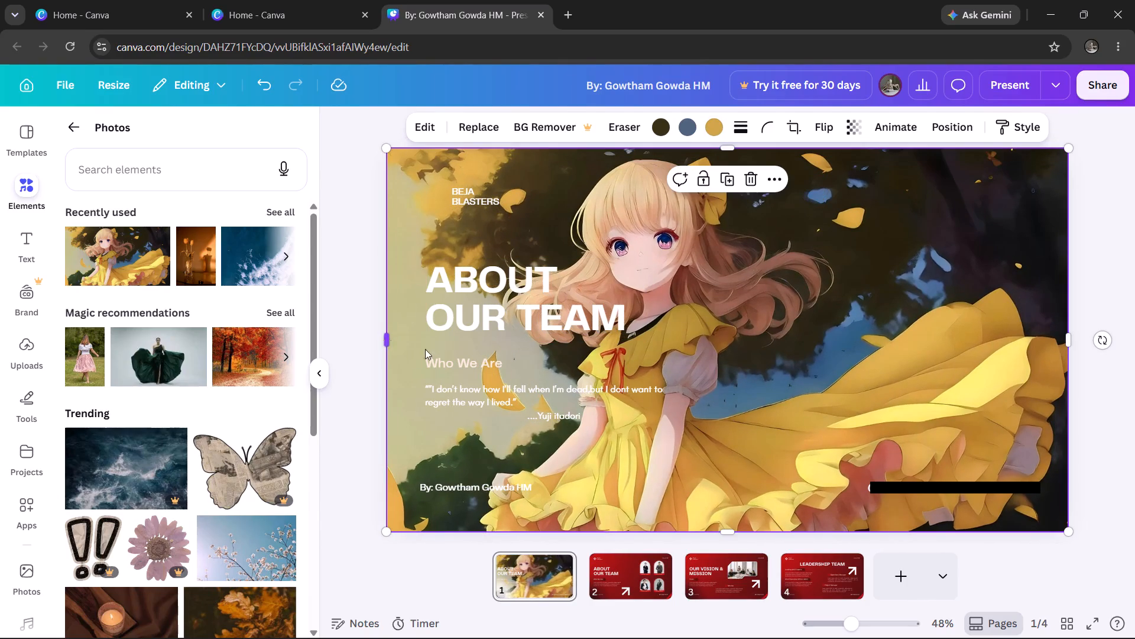
click(981, 306)
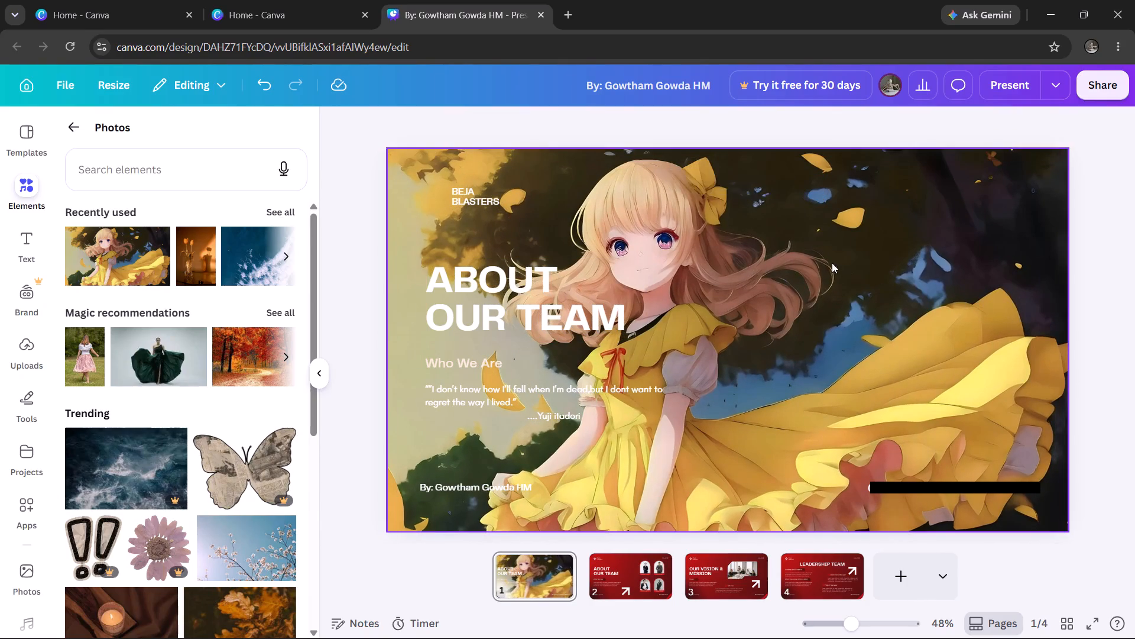
Set the transparency value of the re-added anime image on page 1 to 86 and deselect it.
click(869, 218)
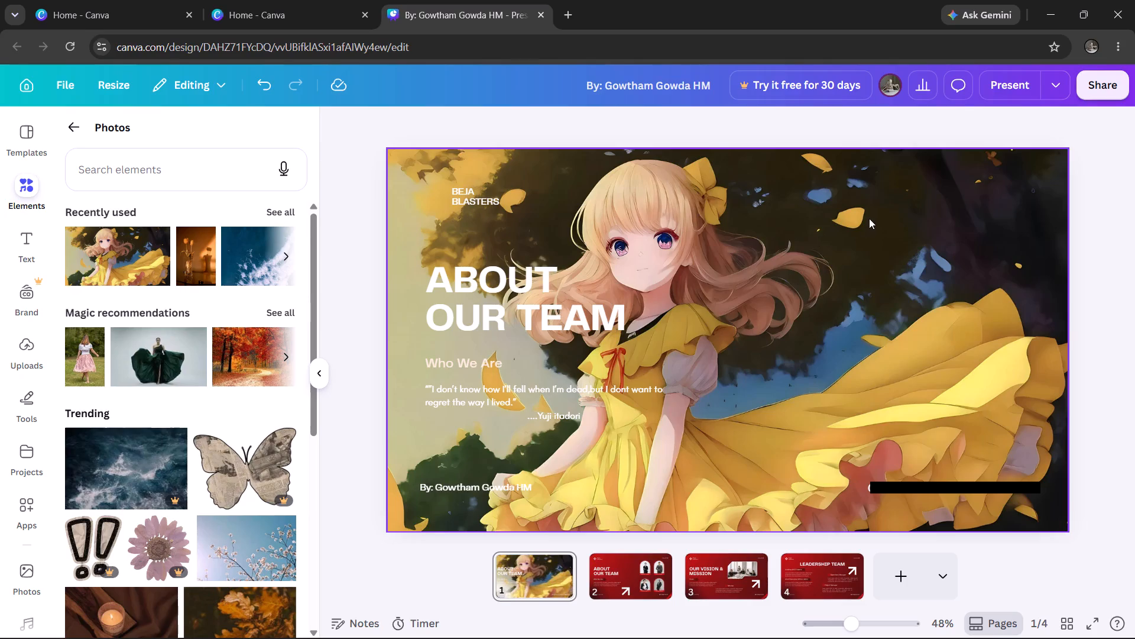
click(854, 131)
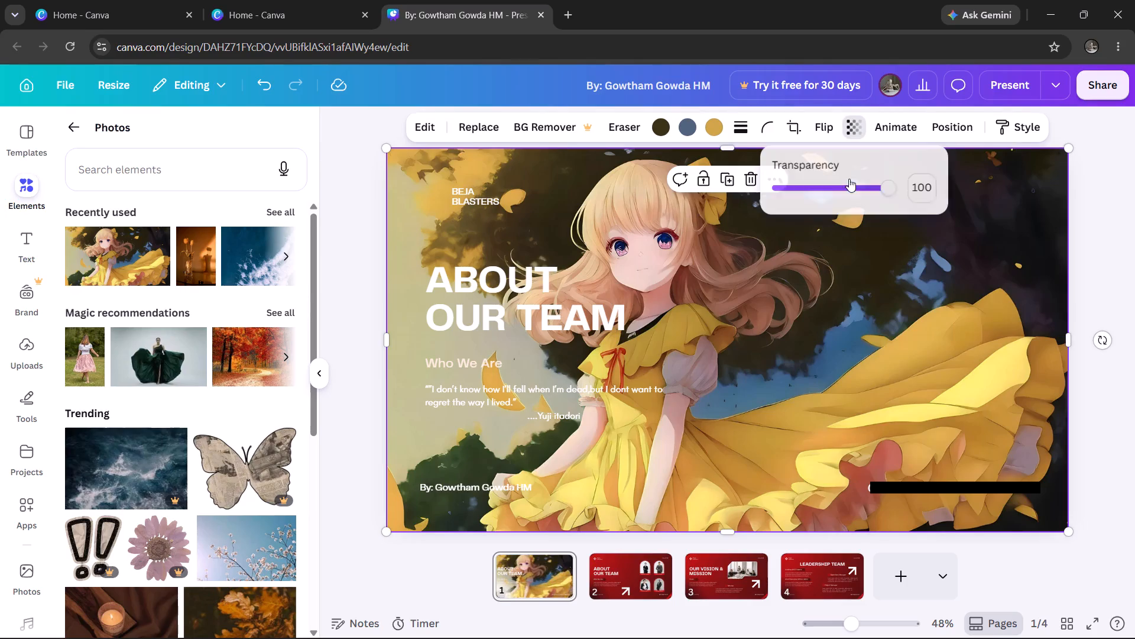
drag(890, 191, 872, 192)
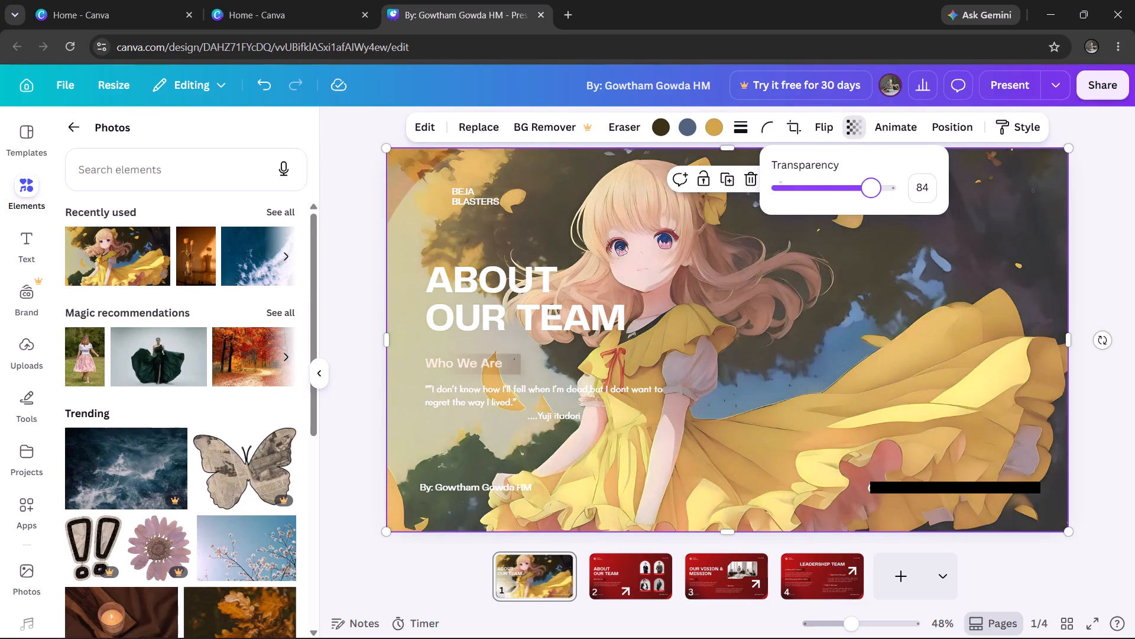
drag(872, 192, 871, 193)
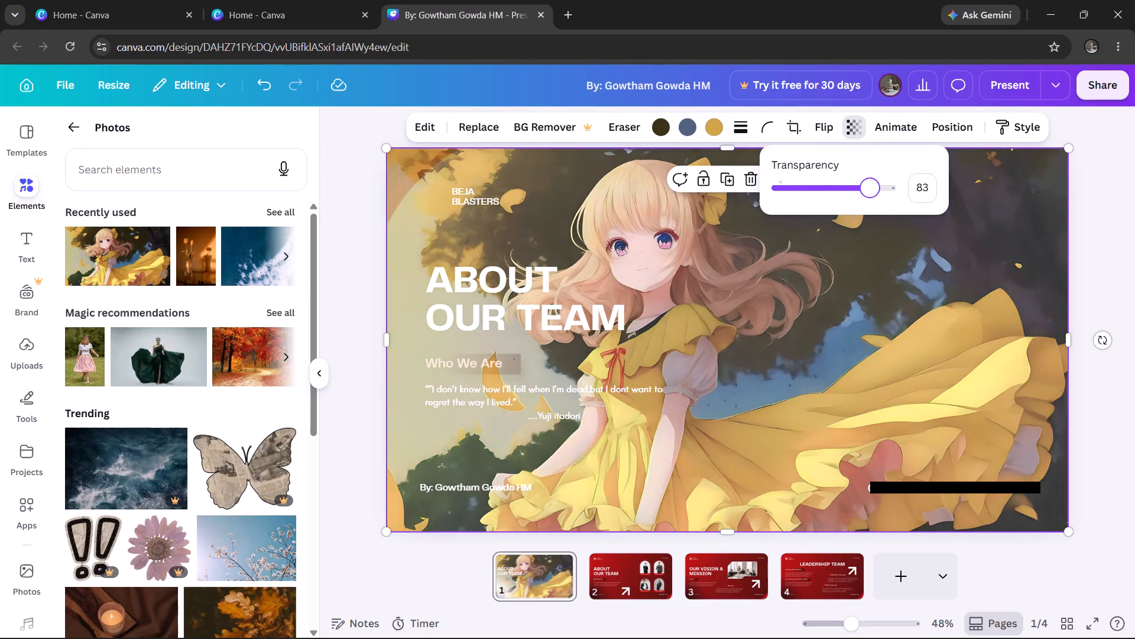
drag(871, 193, 874, 193)
click(913, 271)
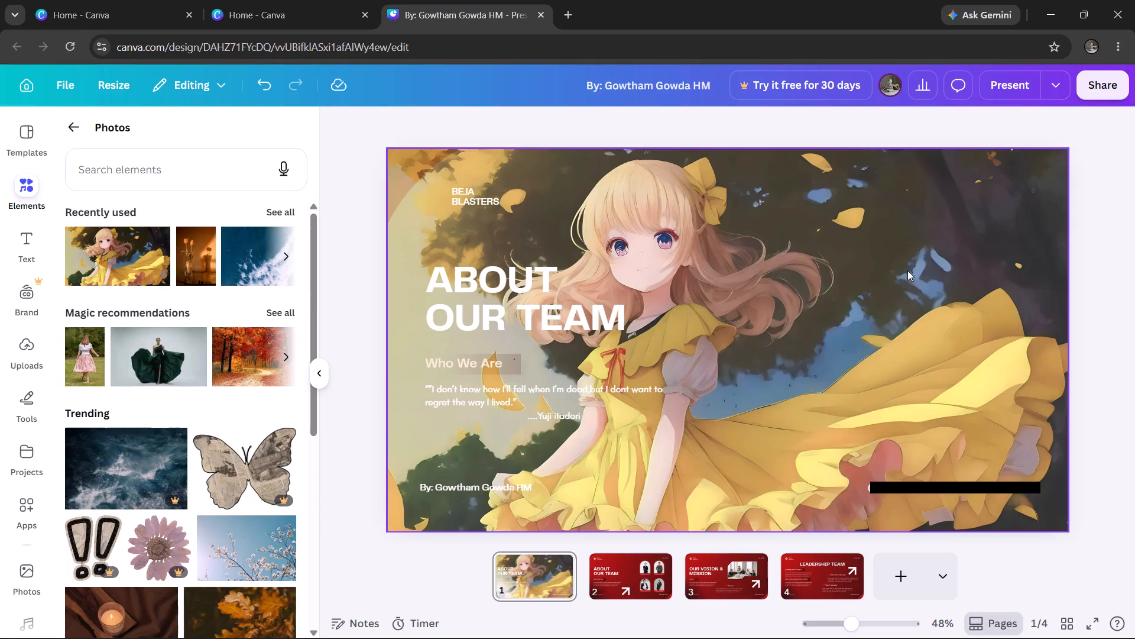
drag(736, 475, 737, 472)
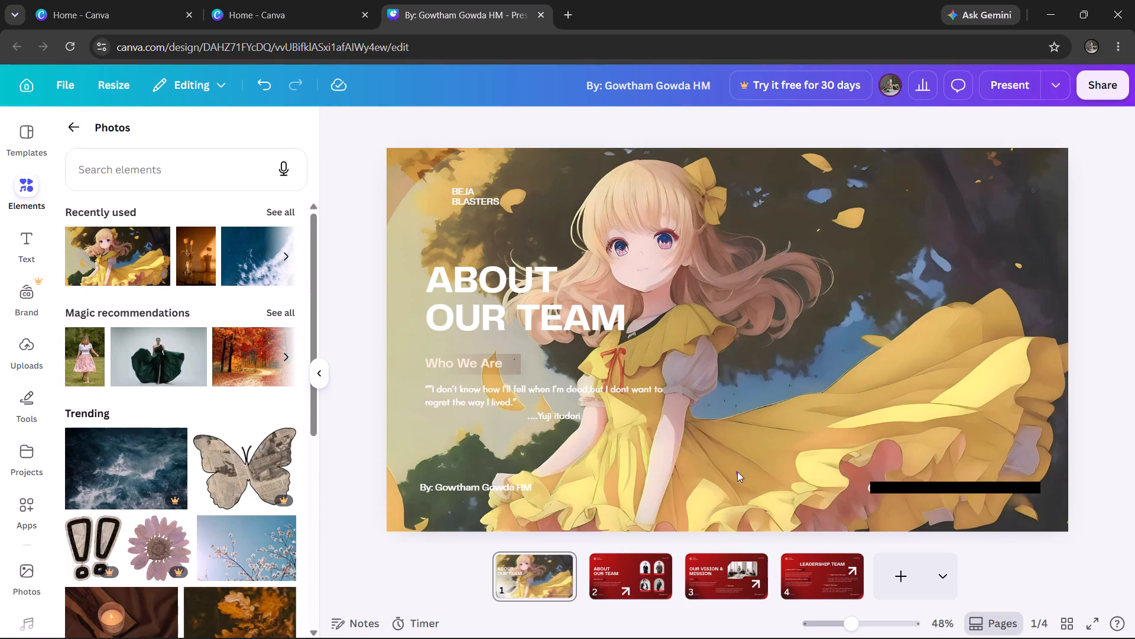
drag(737, 472, 740, 461)
Set the transparency value of the anime background image on page 1 to 100 and deselect it.
click(862, 270)
click(859, 124)
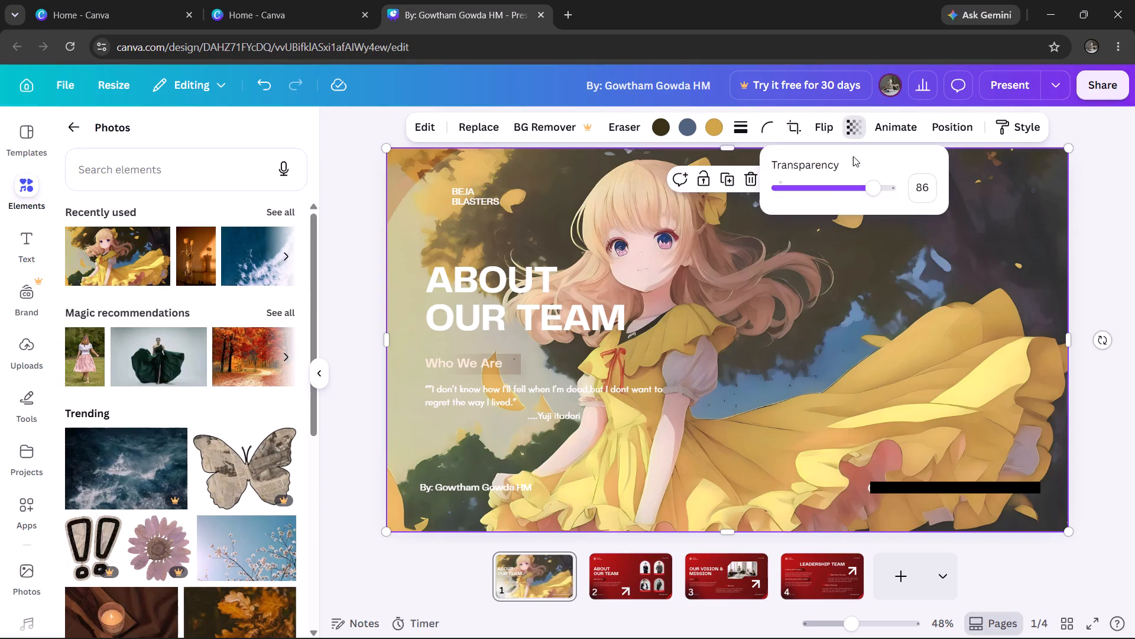
drag(877, 194, 929, 192)
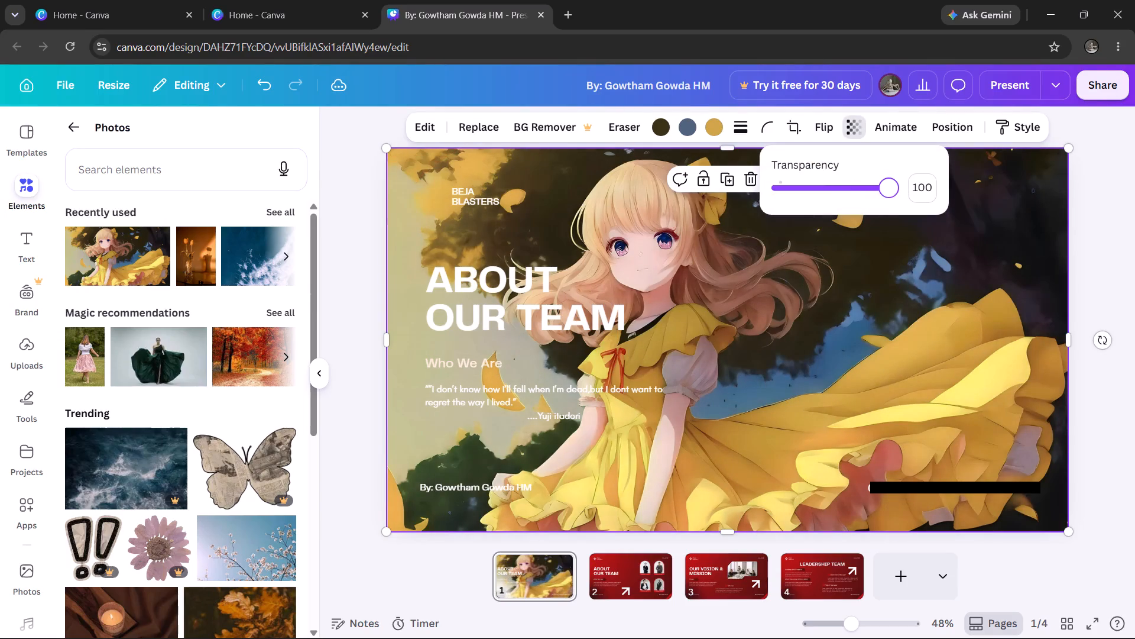
drag(929, 192, 931, 192)
click(933, 279)
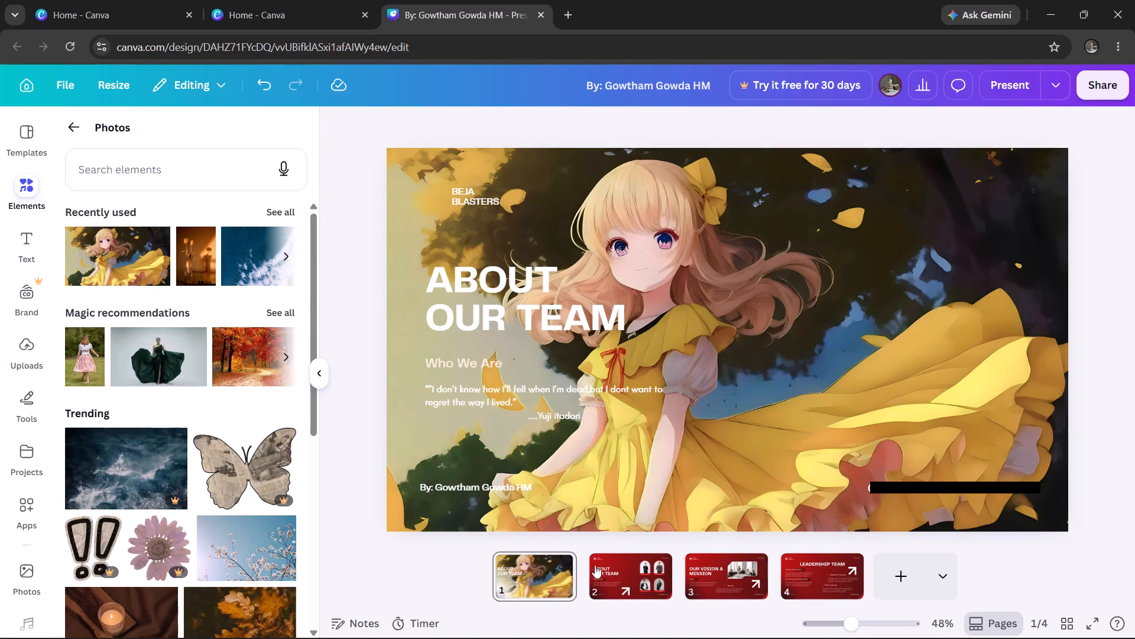
Delete page 2, the About Our Team page with the four portrait photos.
drag(628, 573, 639, 564)
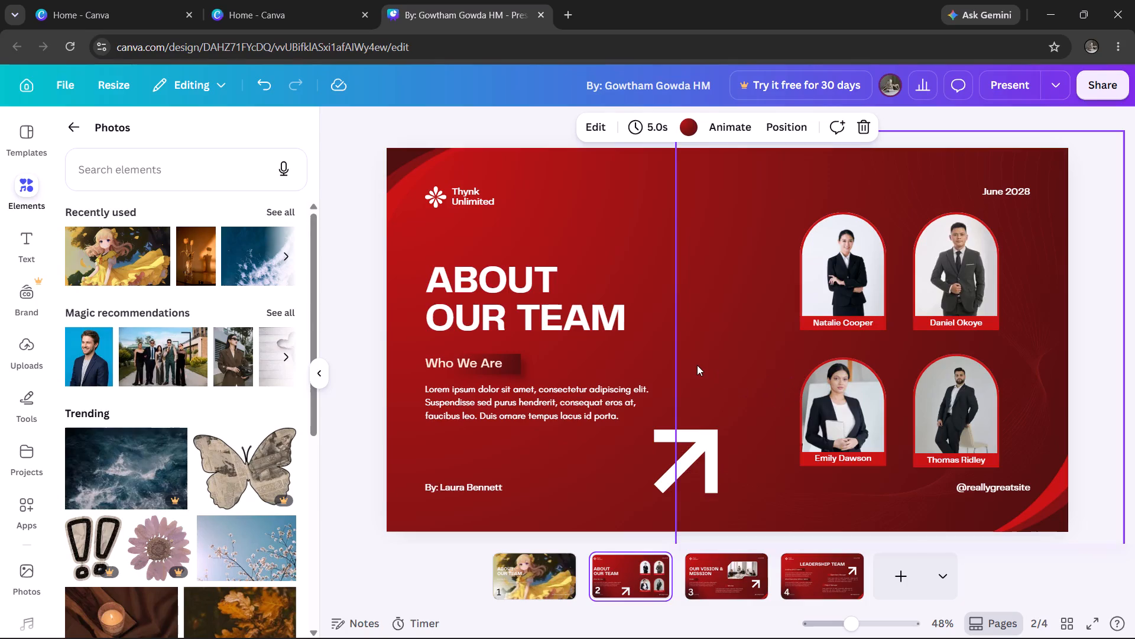
click(553, 559)
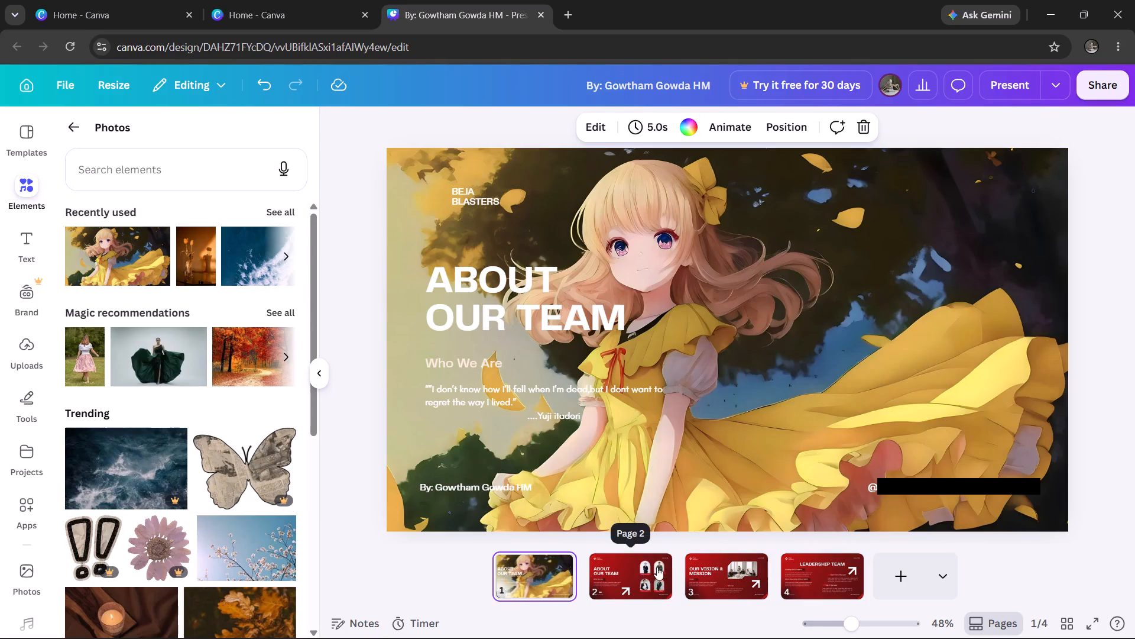
click(714, 564)
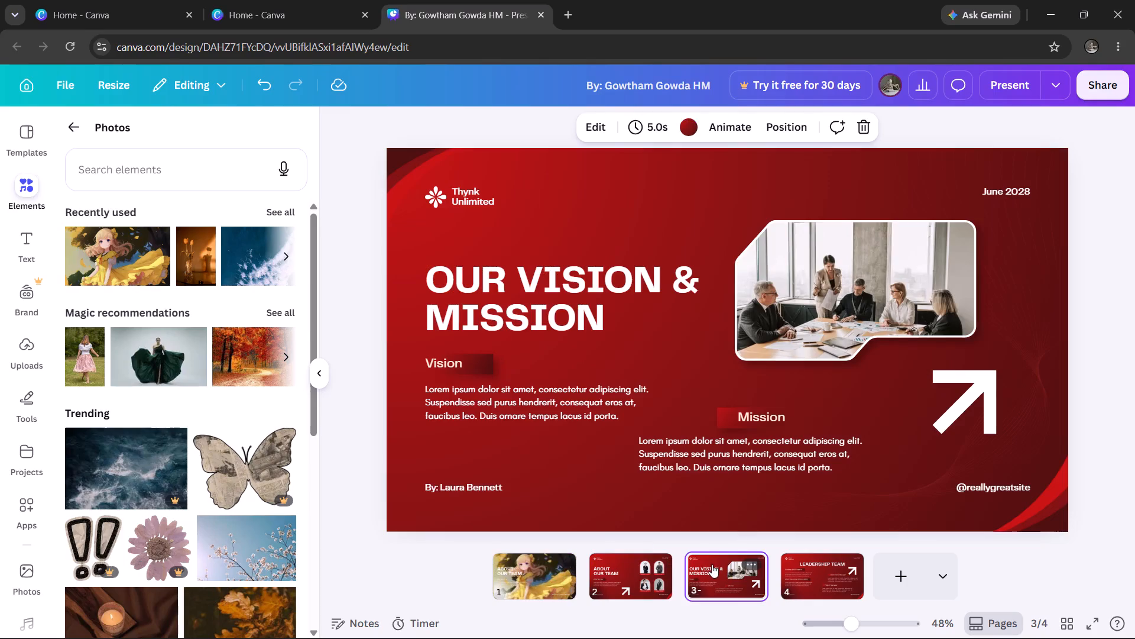
right_click(648, 560)
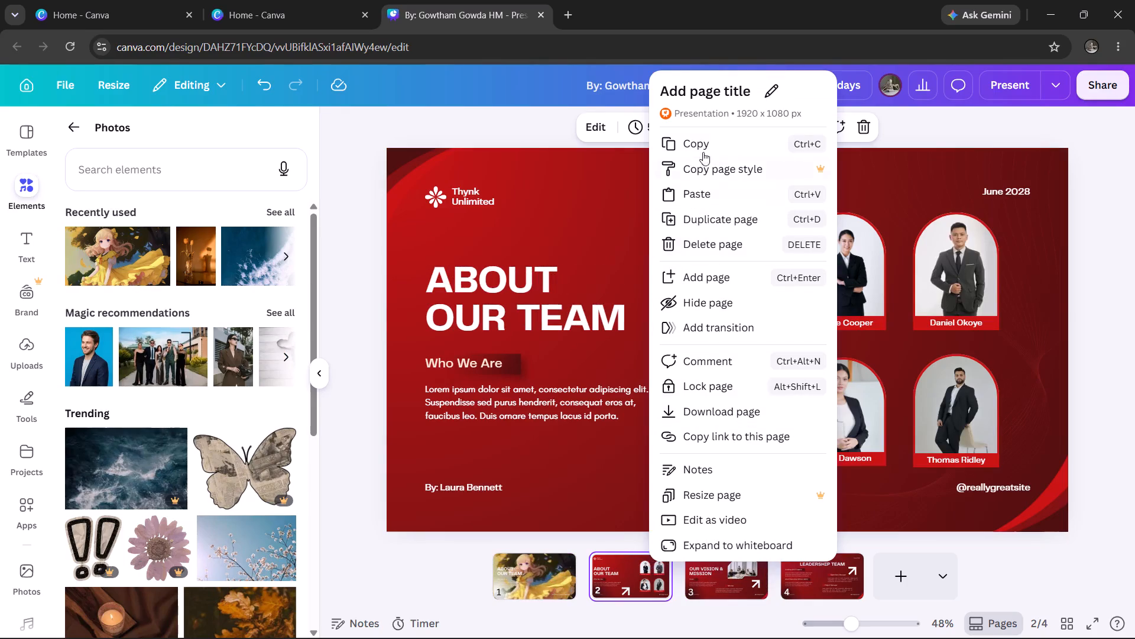
click(738, 244)
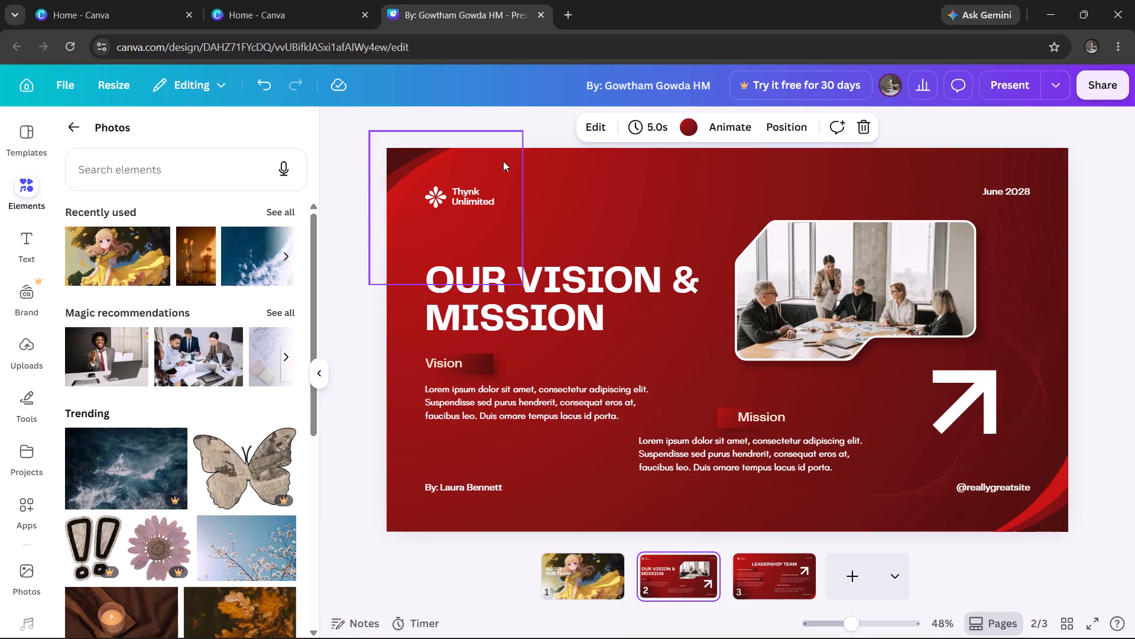
Go to the Our Vision & Mission page and display the uploaded images.
click(592, 572)
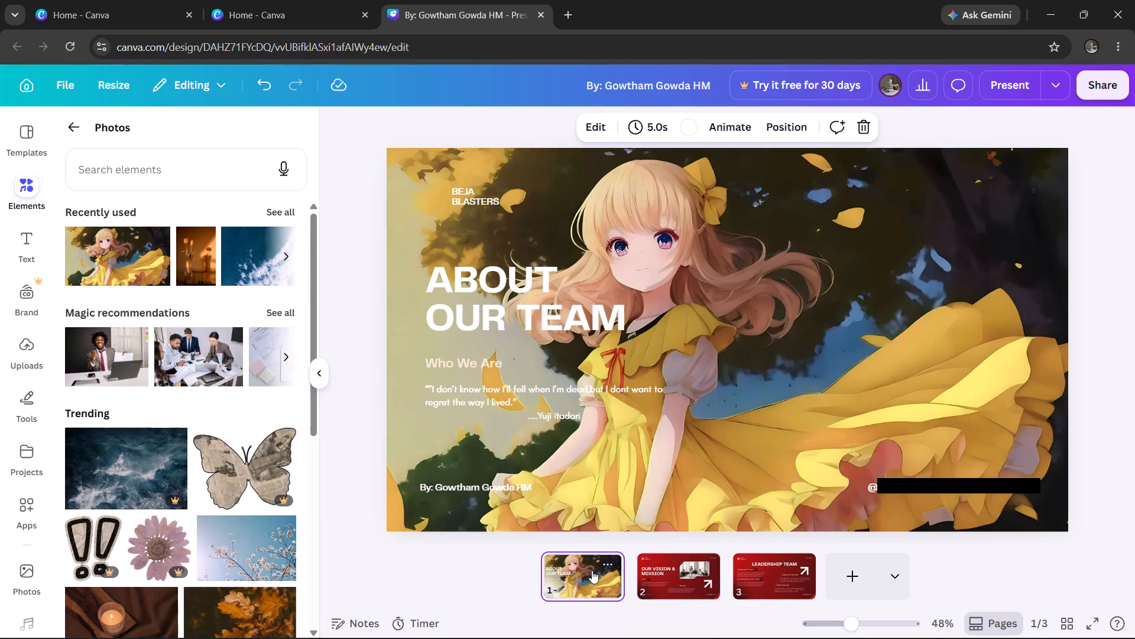
click(690, 560)
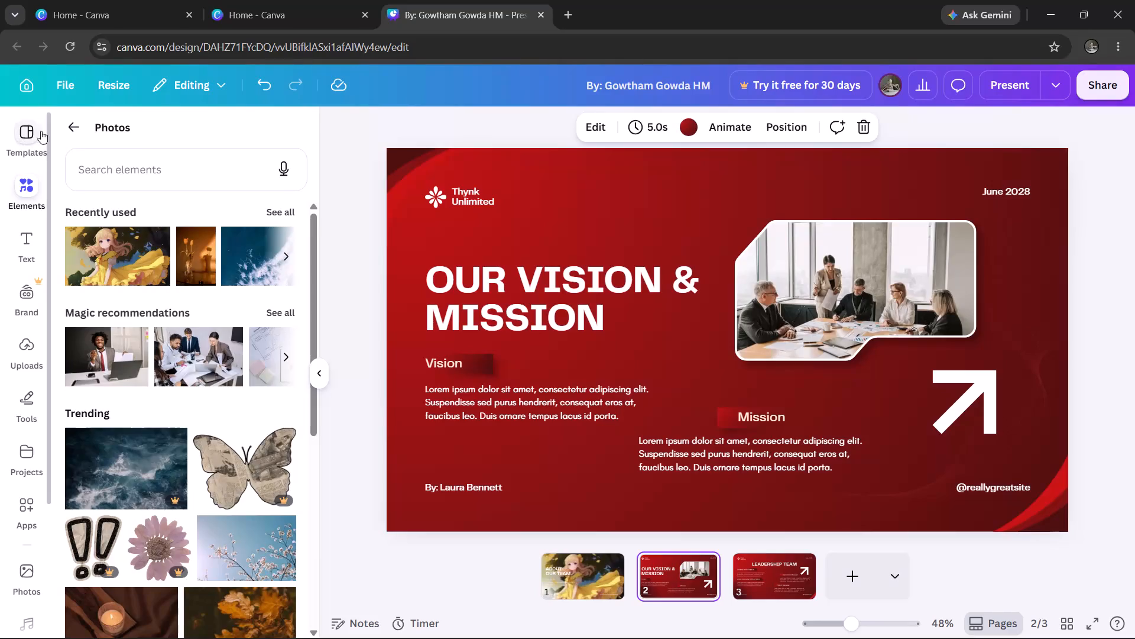
click(34, 177)
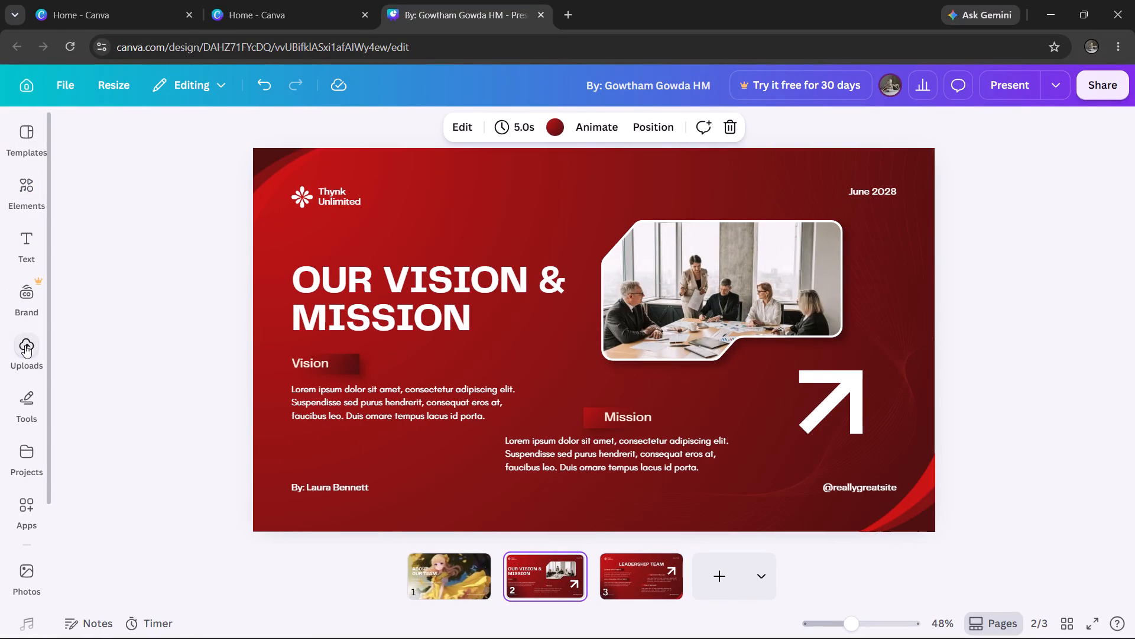
click(28, 357)
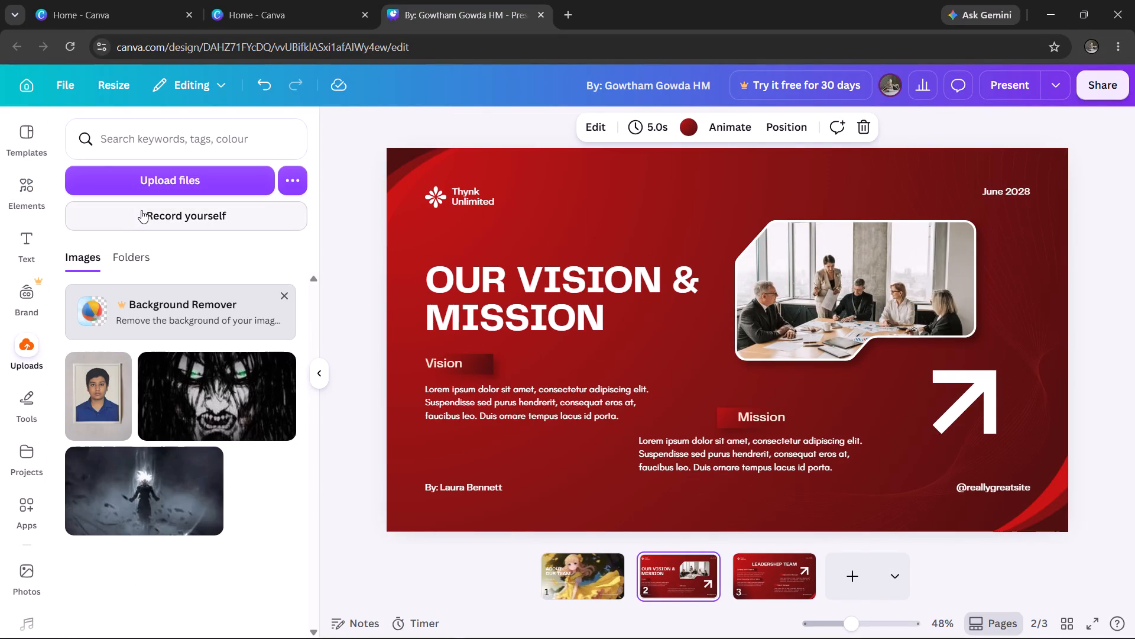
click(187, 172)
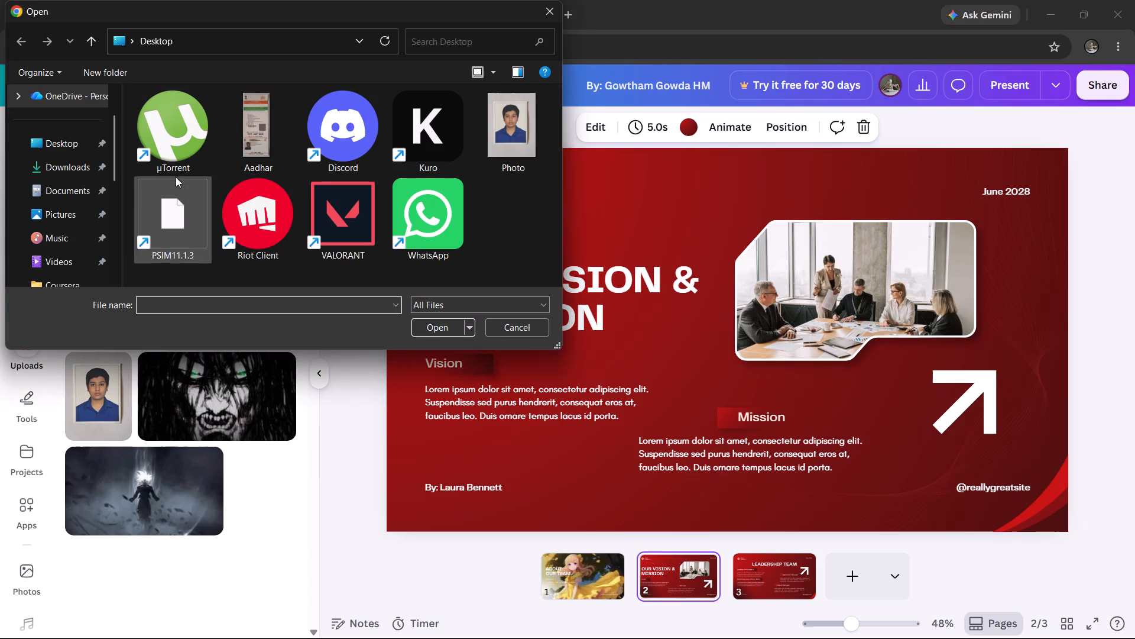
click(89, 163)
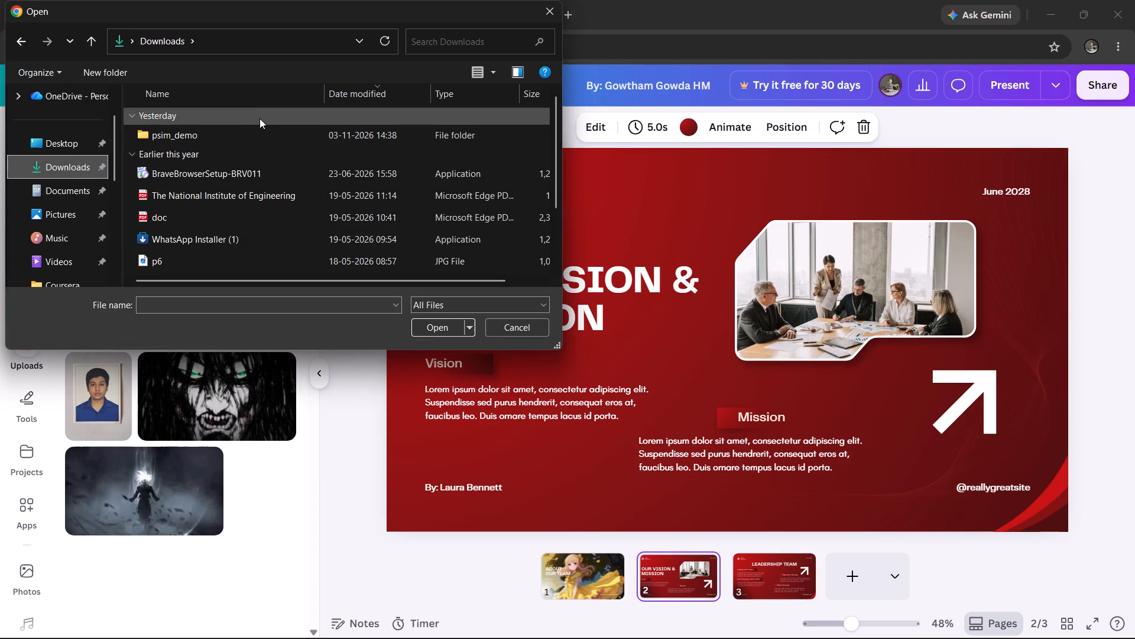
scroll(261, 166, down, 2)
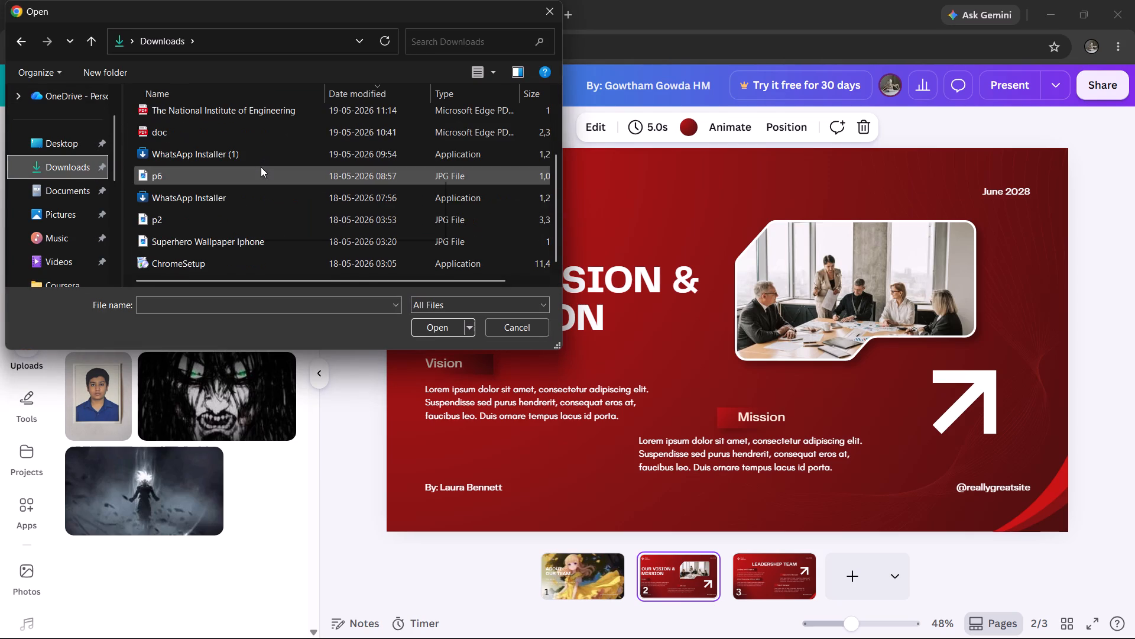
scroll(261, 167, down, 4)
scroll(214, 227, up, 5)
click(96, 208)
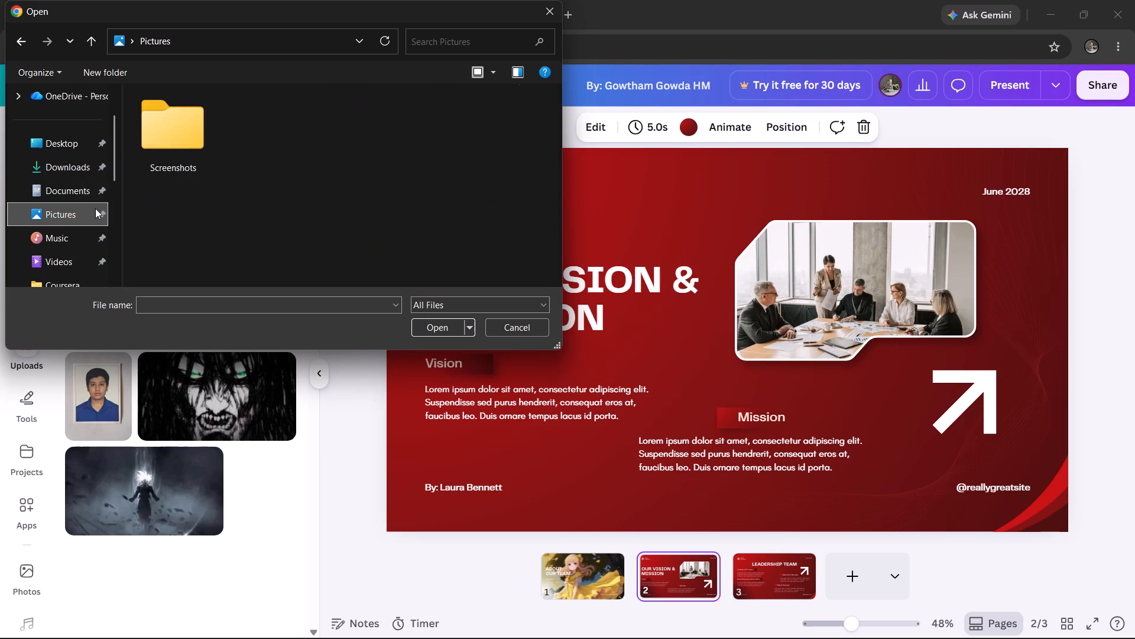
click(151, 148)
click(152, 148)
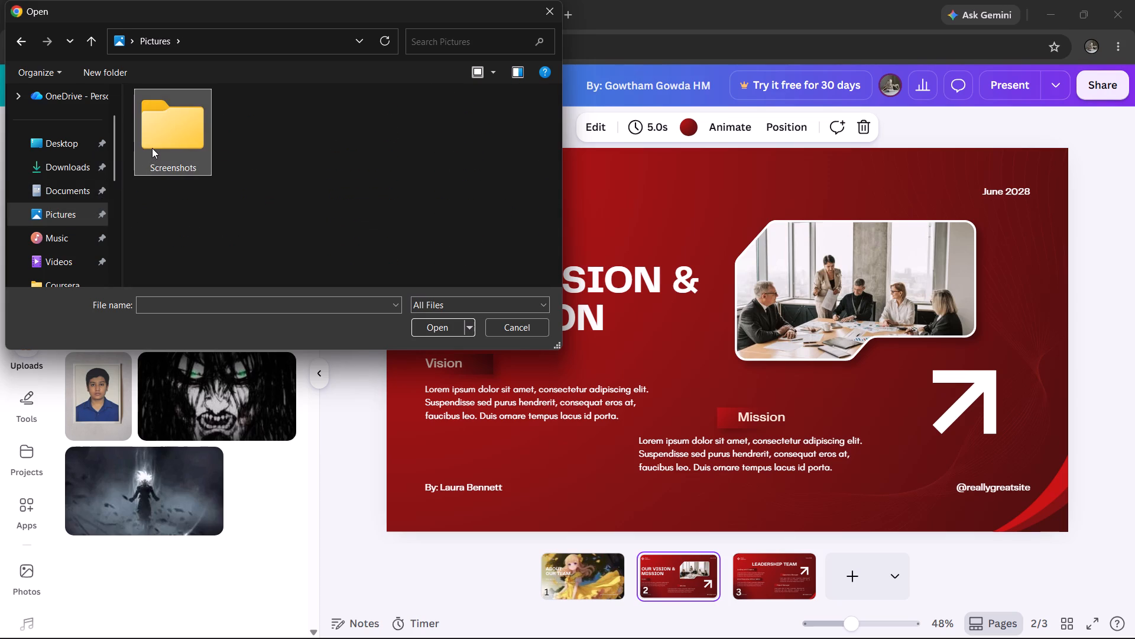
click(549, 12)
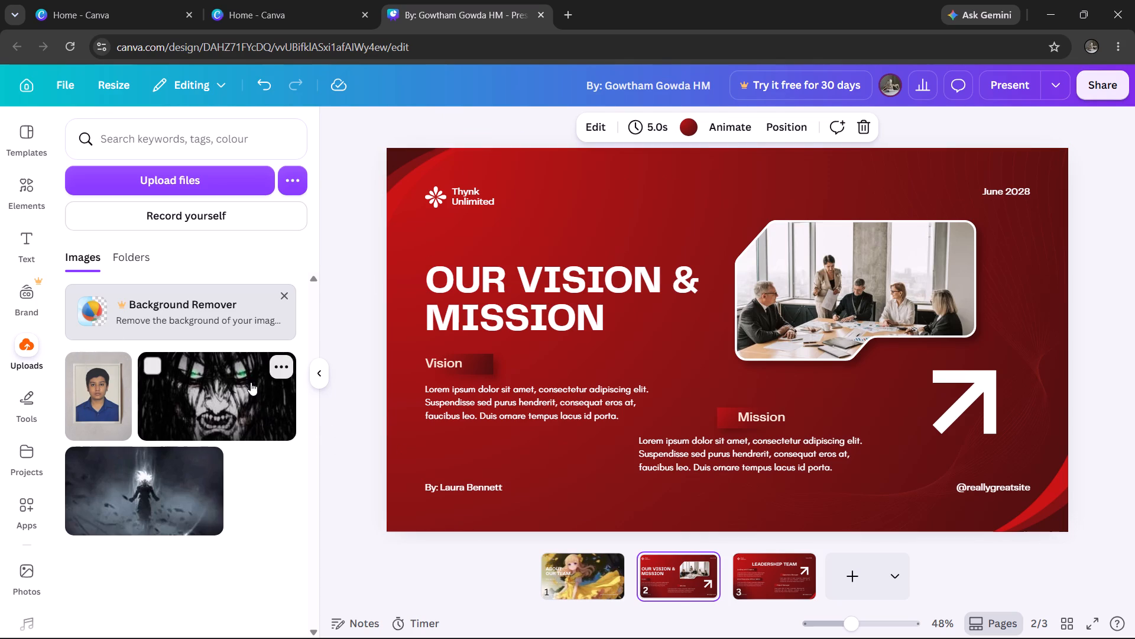
Add the uploaded dark image of the white-haired fighter to the Our Vision & Mission page and fit it into the page's upper-left area.
click(142, 472)
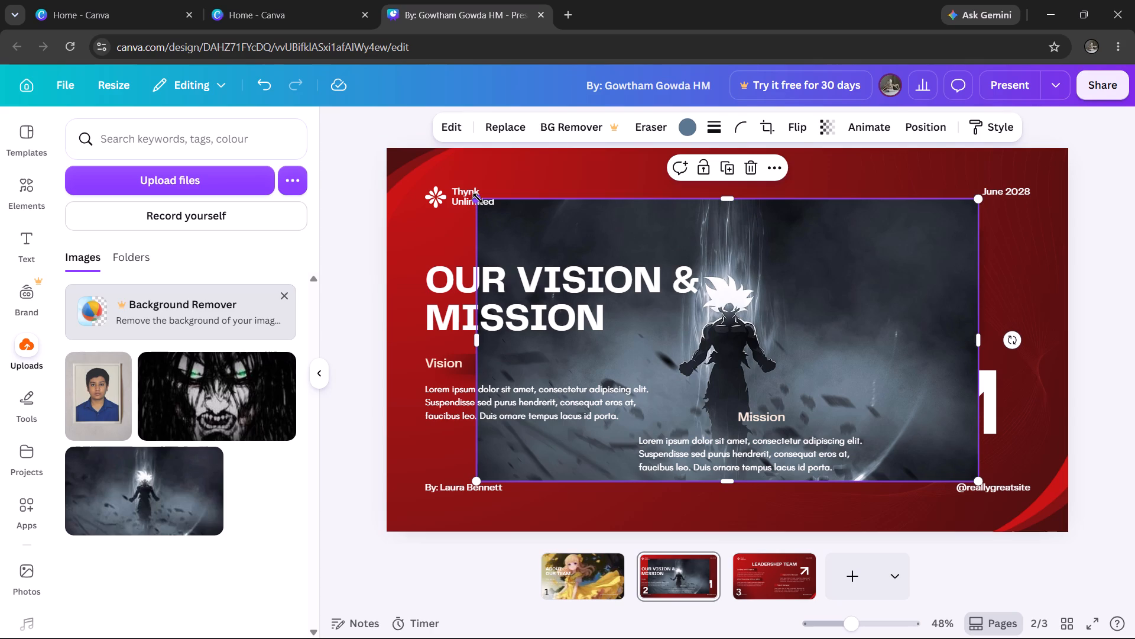
drag(478, 198, 392, 140)
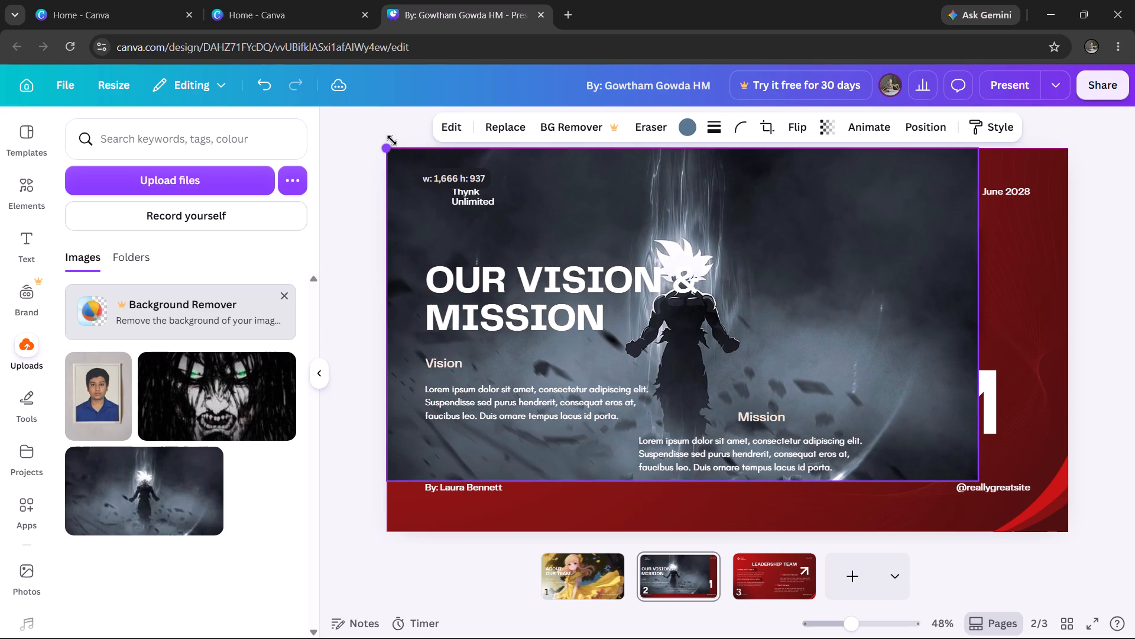
drag(392, 140, 390, 139)
drag(982, 481, 747, 347)
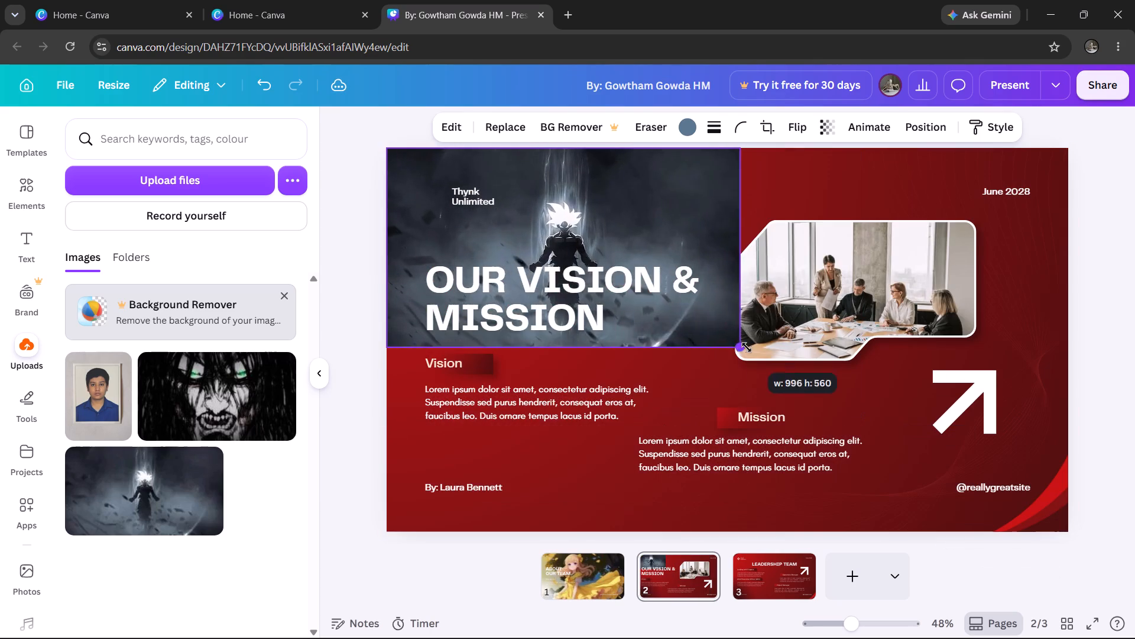
drag(747, 347, 616, 310)
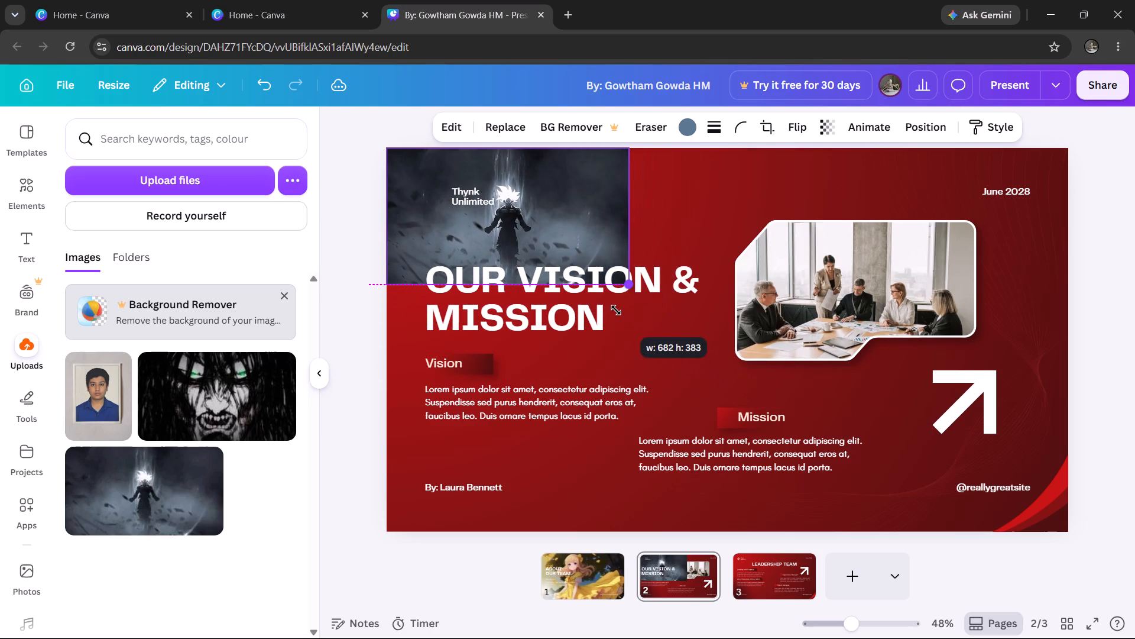
drag(616, 310, 720, 369)
Send the white-haired fighter image to the back, behind all other elements on the page.
right_click(643, 175)
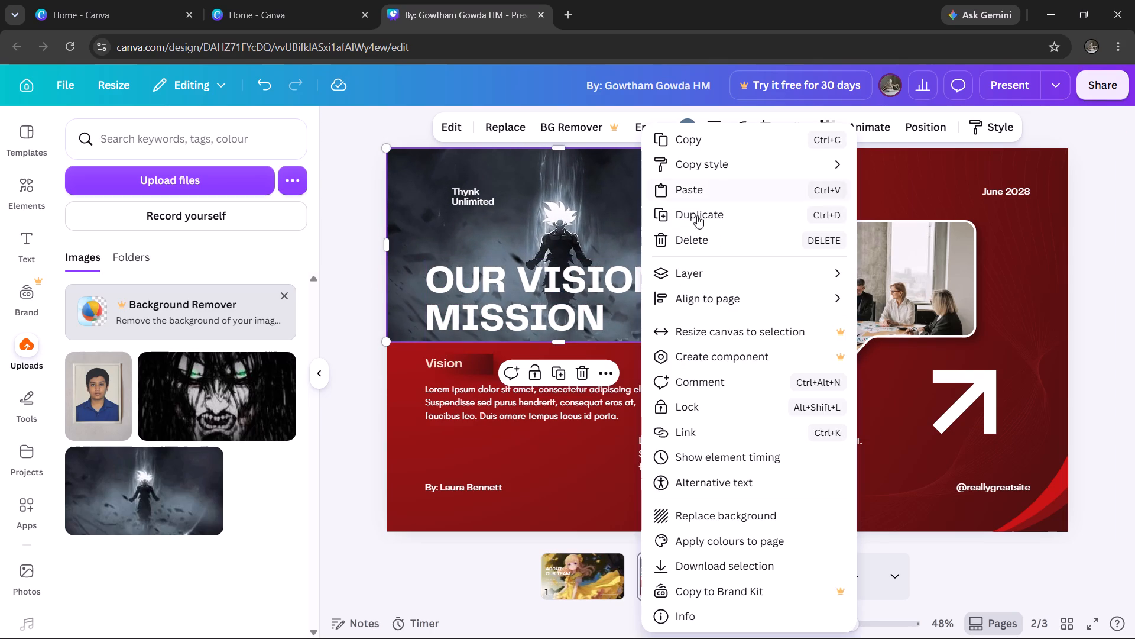
click(756, 274)
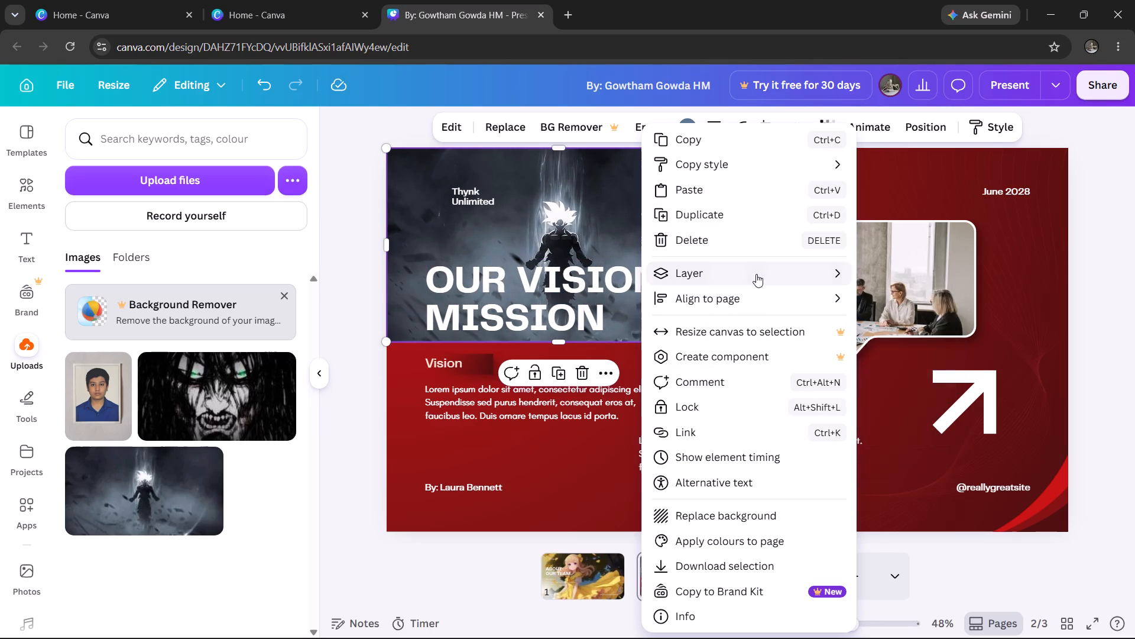
click(818, 262)
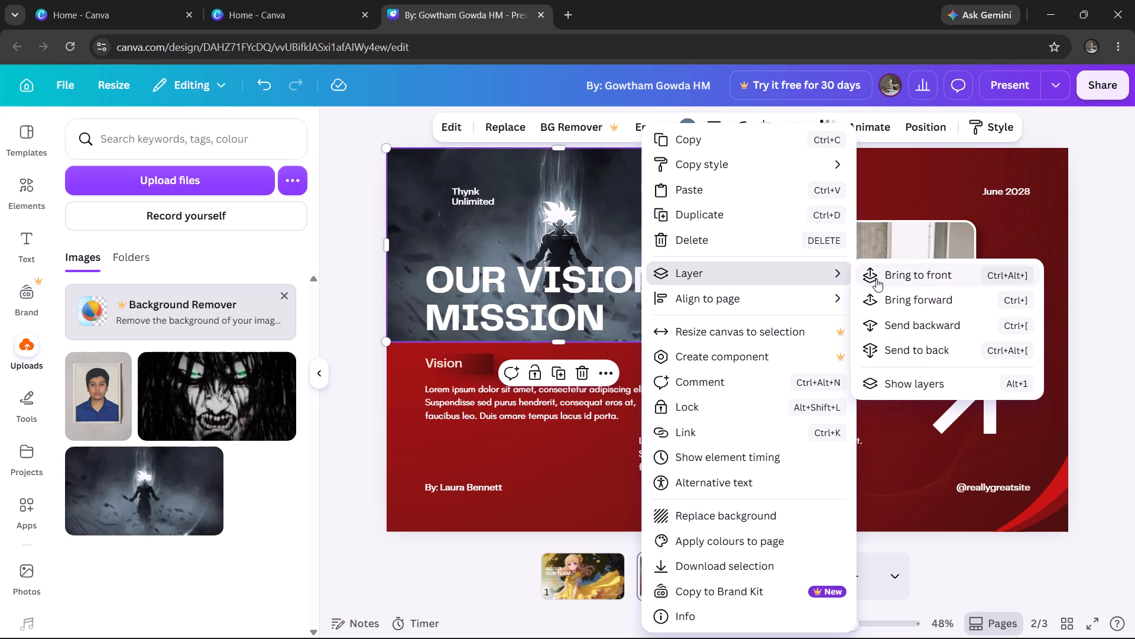
drag(903, 317, 907, 325)
click(910, 345)
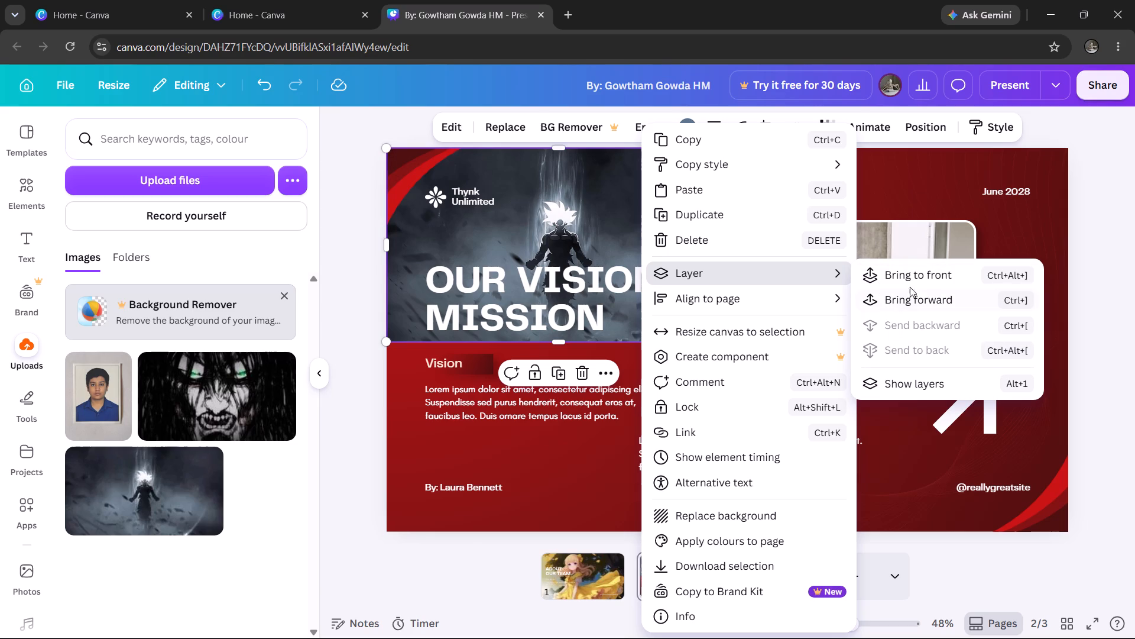
click(930, 183)
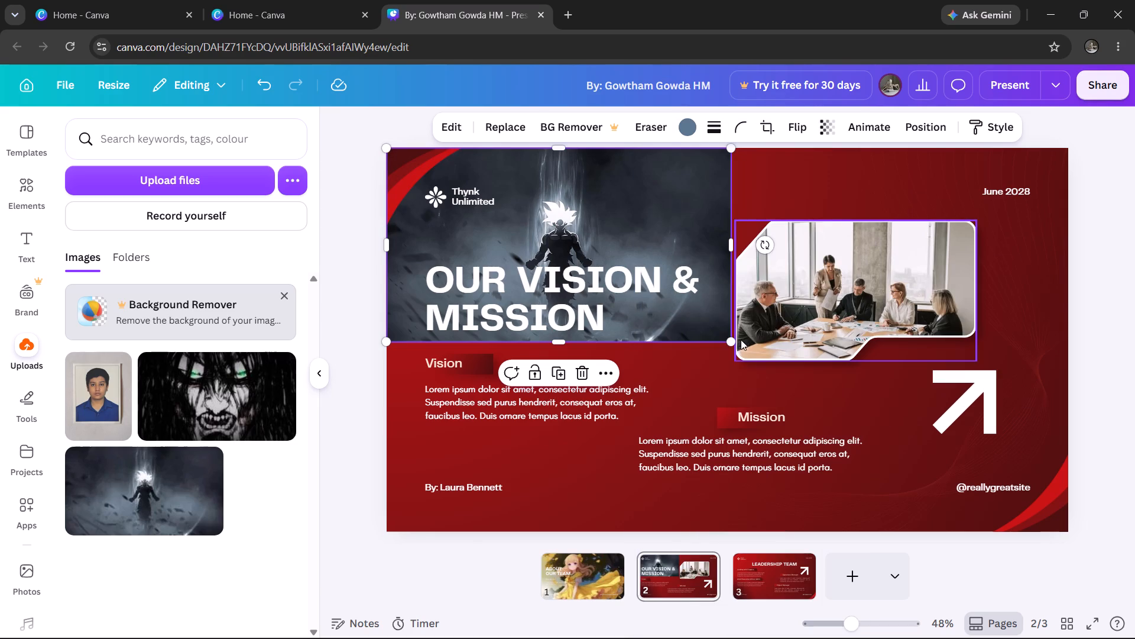
Enlarge the white-haired fighter image from its lower-right corner until it covers the whole Our Vision & Mission page.
drag(727, 341, 776, 366)
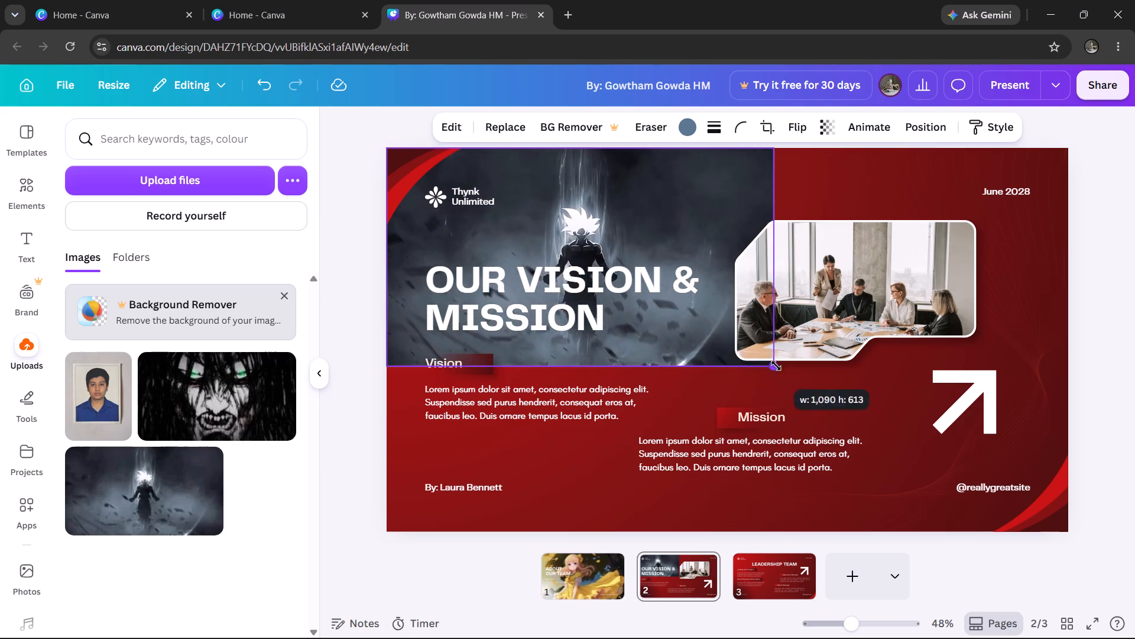
drag(776, 366, 1092, 519)
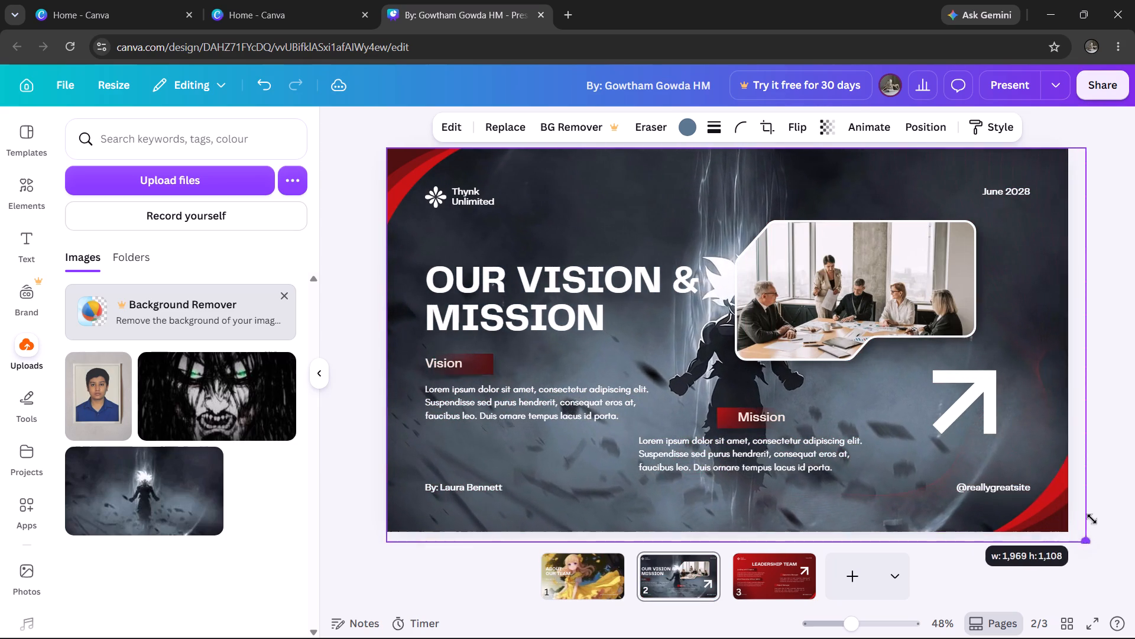
drag(1092, 519, 1084, 511)
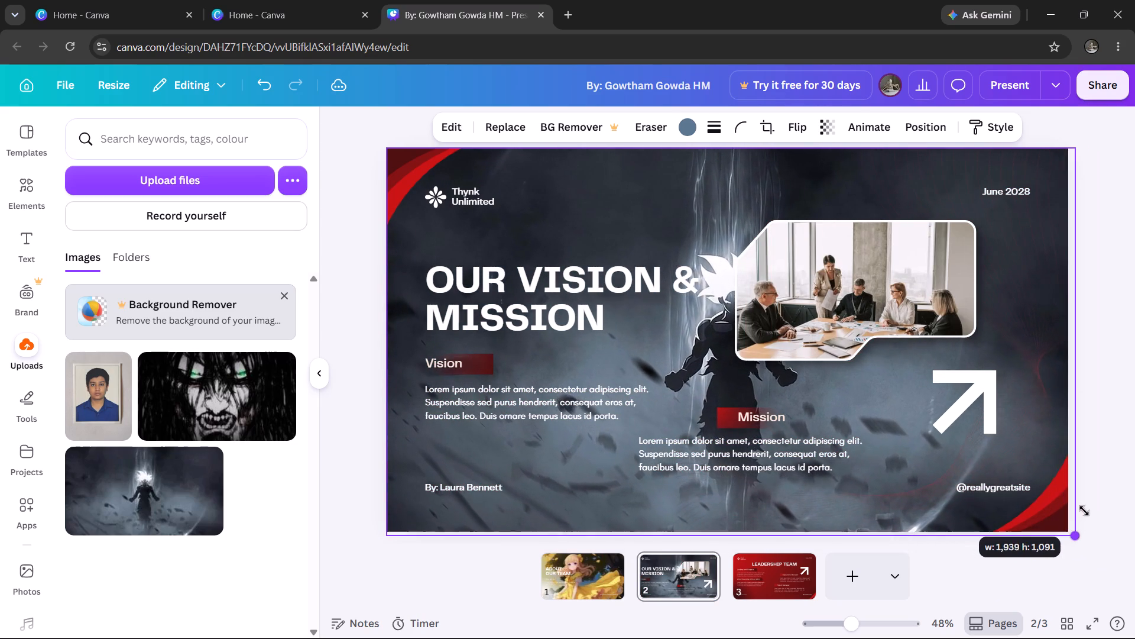
drag(1084, 511, 1079, 505)
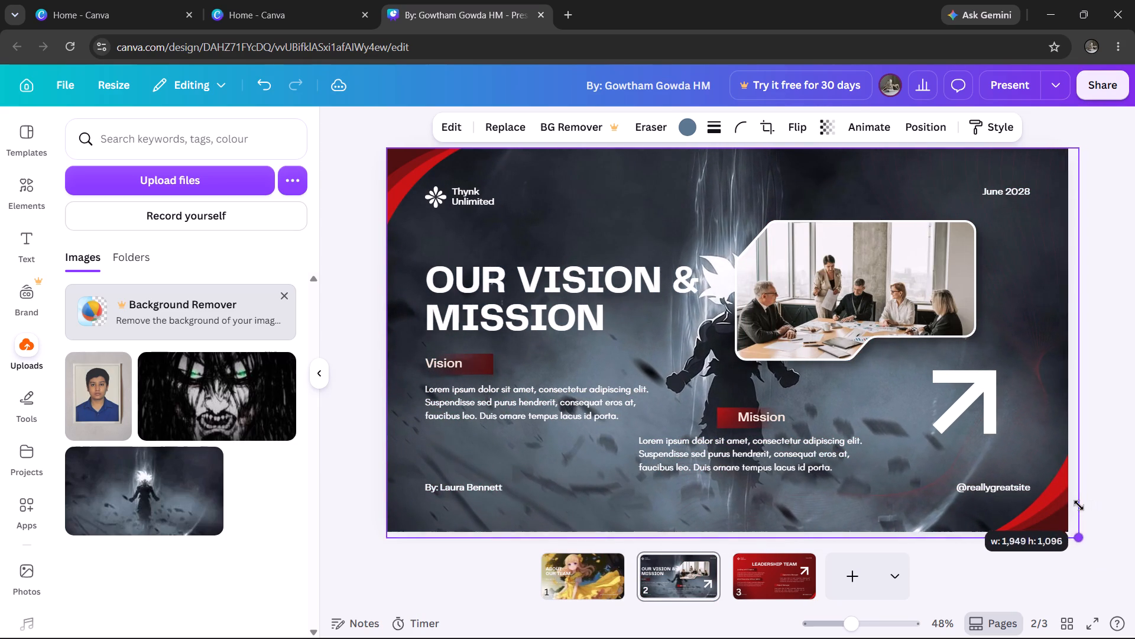
drag(1079, 505, 1076, 508)
Delete the red curved decoration in the lower-right corner of the Our Vision & Mission page.
click(1041, 501)
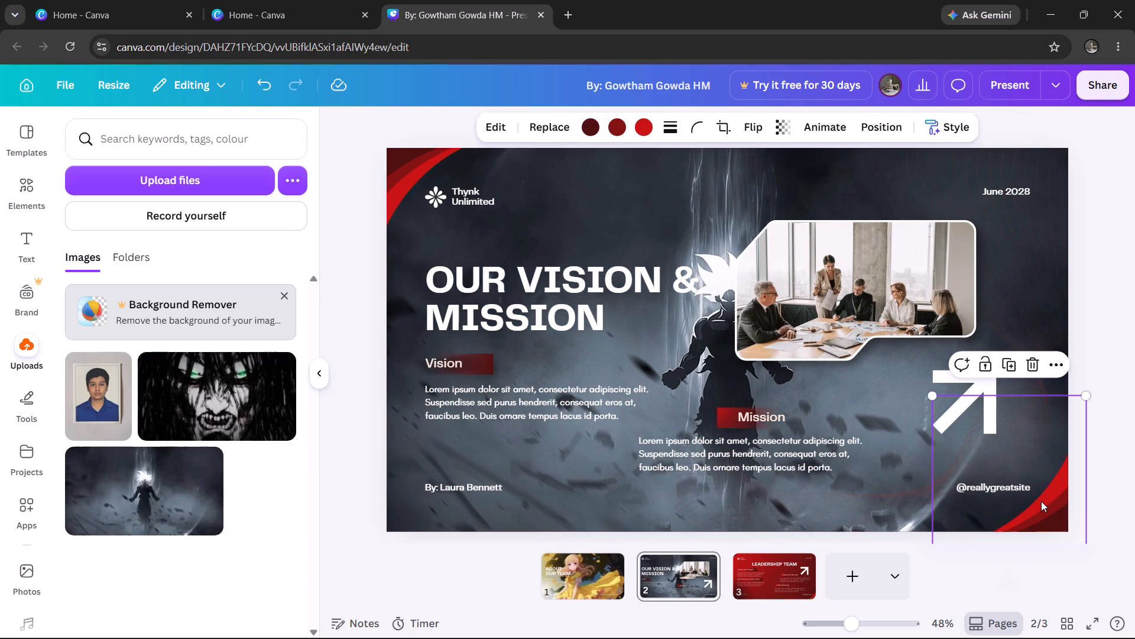
click(1033, 361)
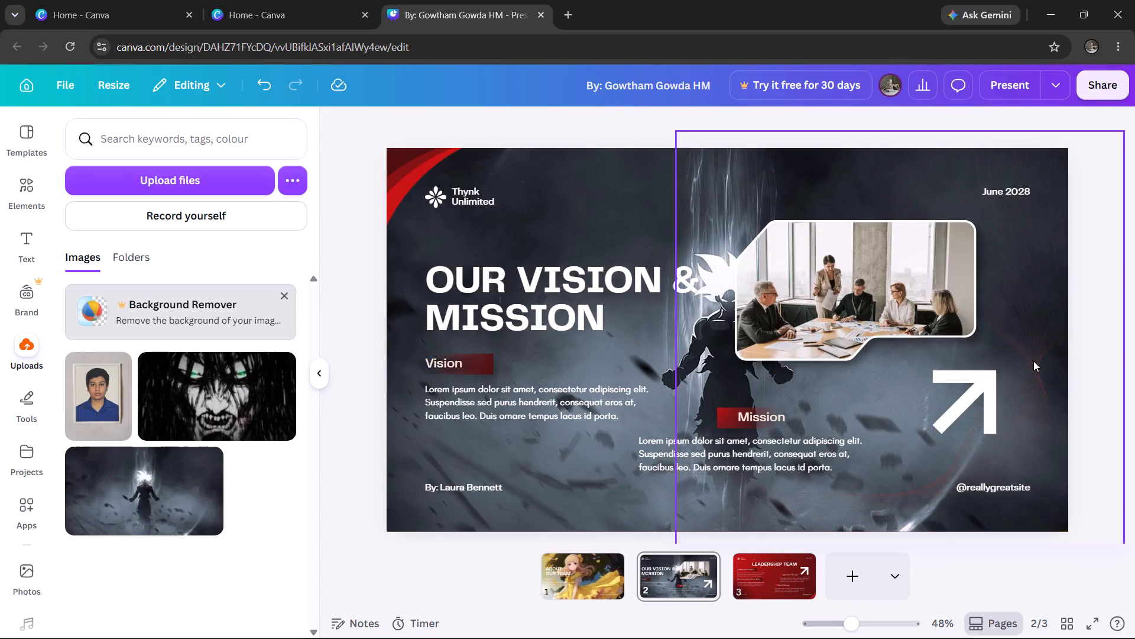
Delete the red curved decoration in the upper-left corner of the Our Vision & Mission page.
click(416, 168)
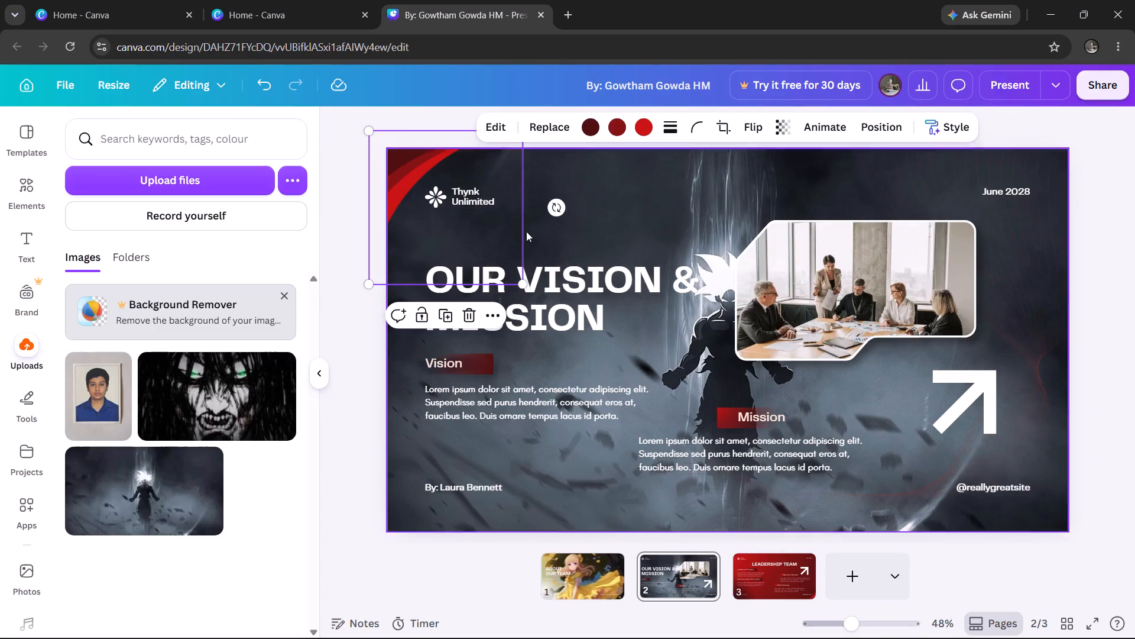
click(474, 312)
Delete the framed office meeting photo from the Our Vision & Mission page.
click(609, 573)
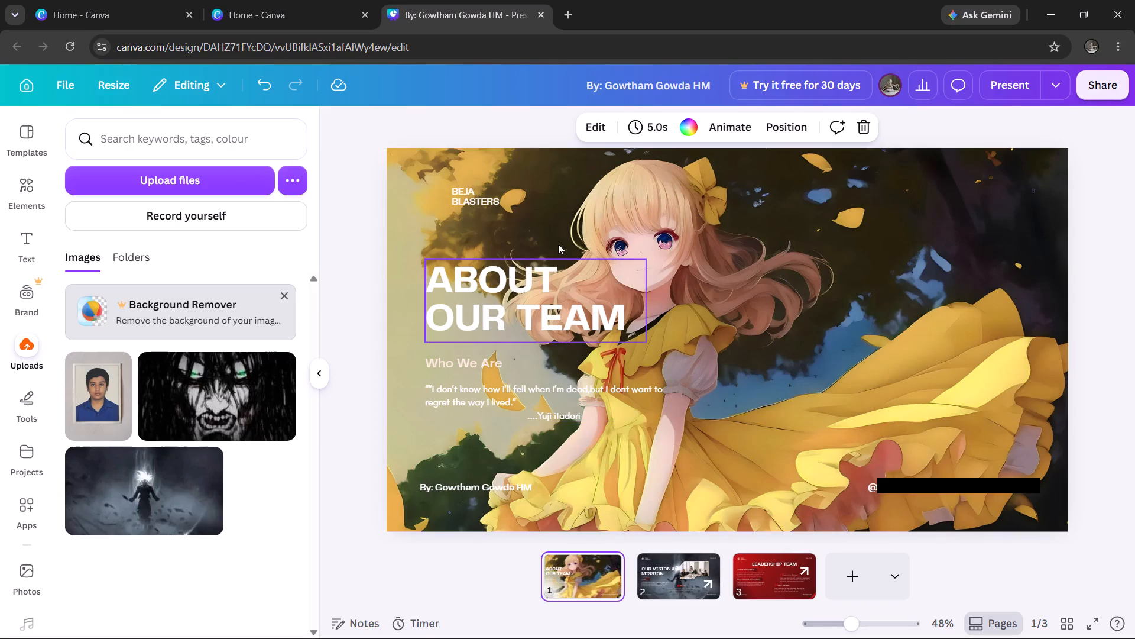
click(664, 567)
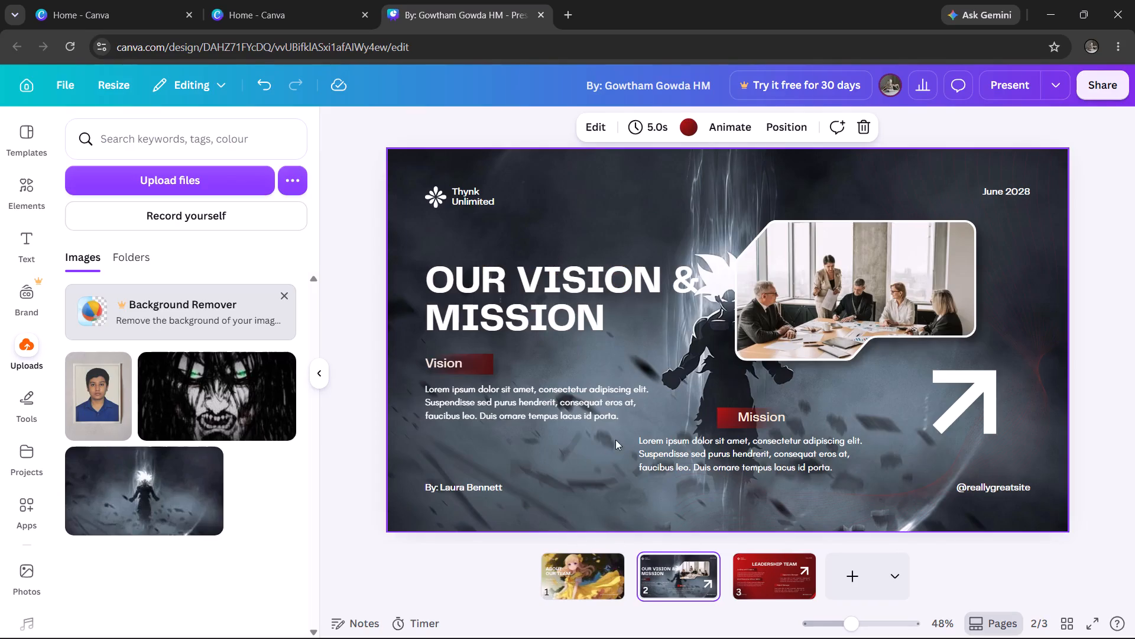
right_click(933, 235)
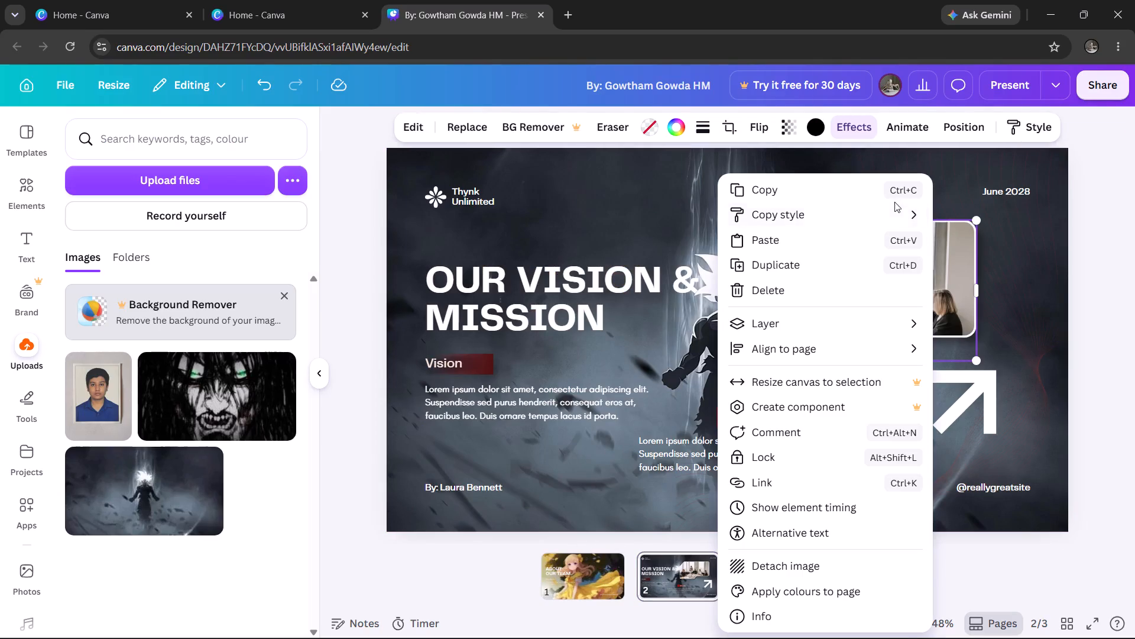
click(823, 289)
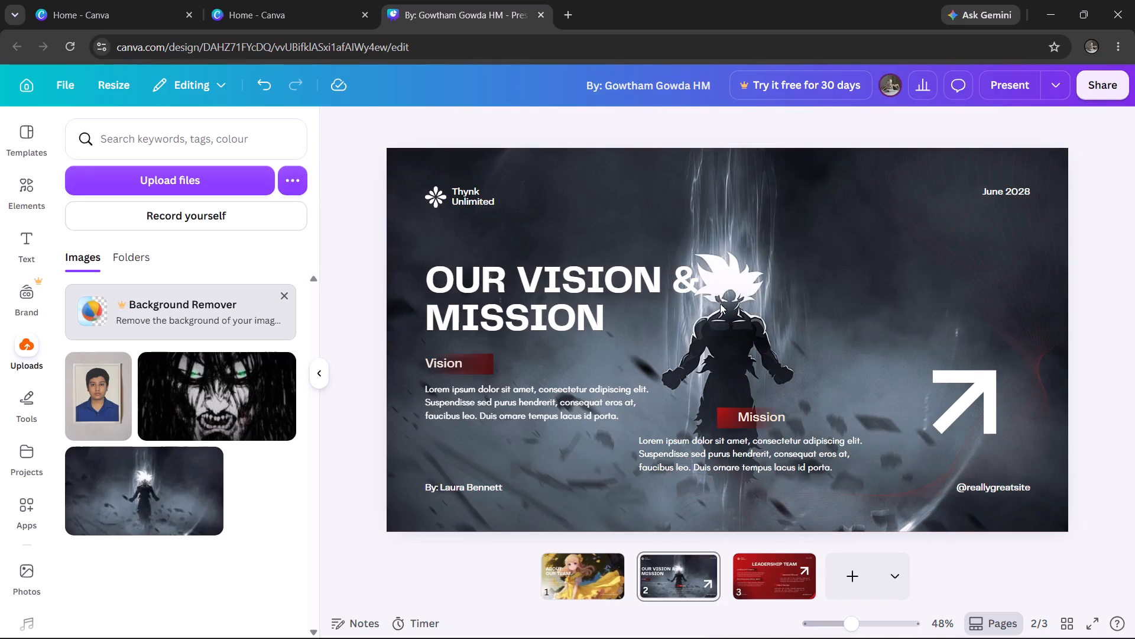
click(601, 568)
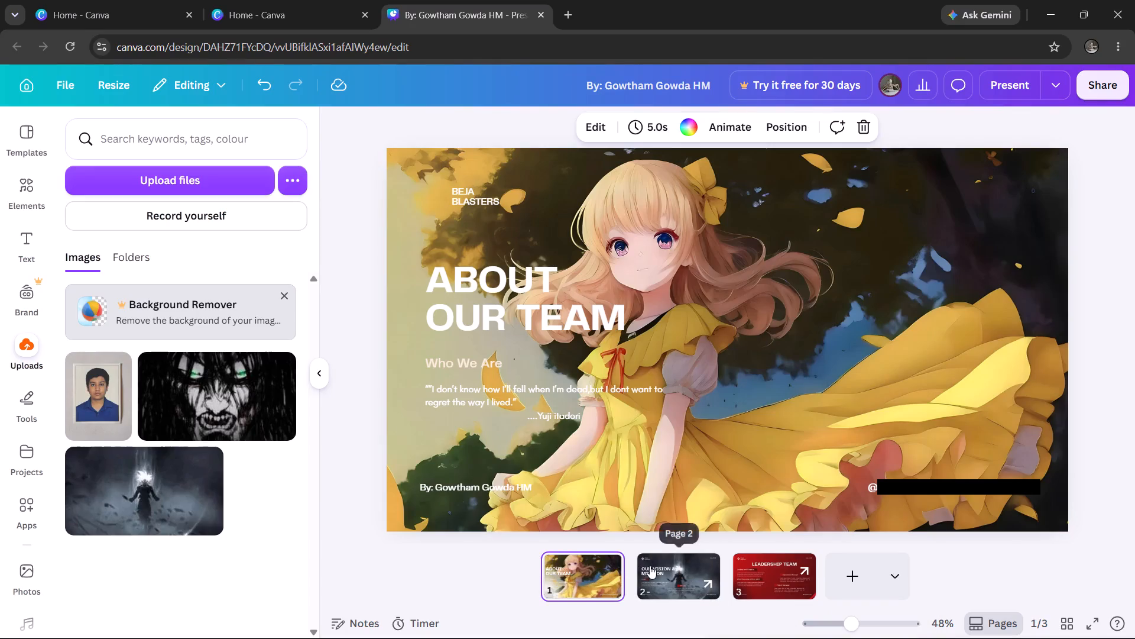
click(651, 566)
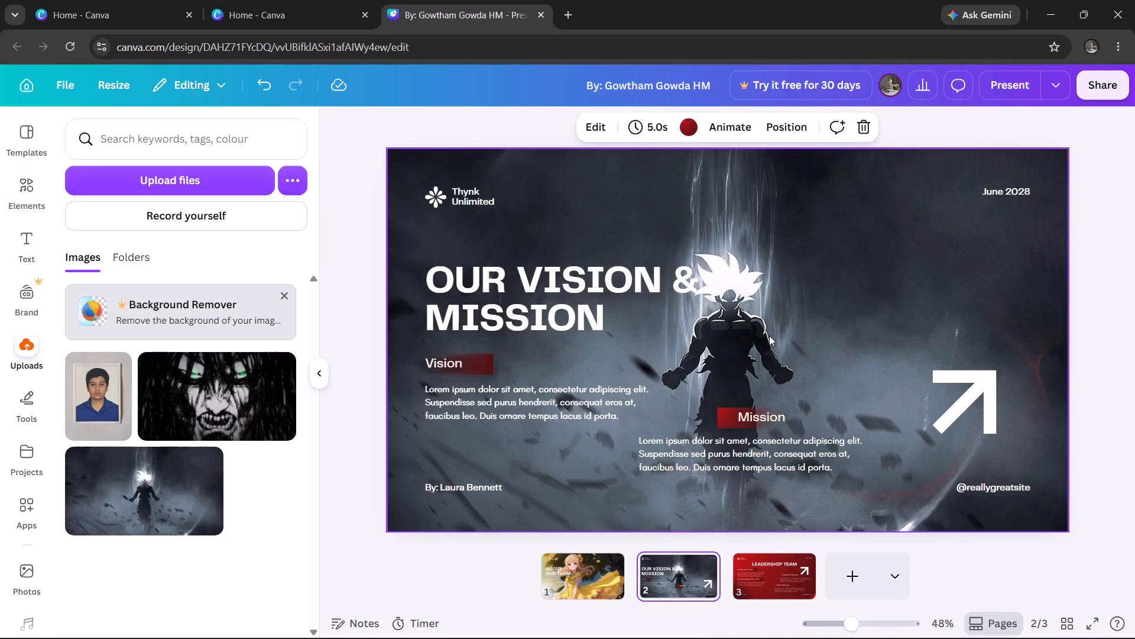
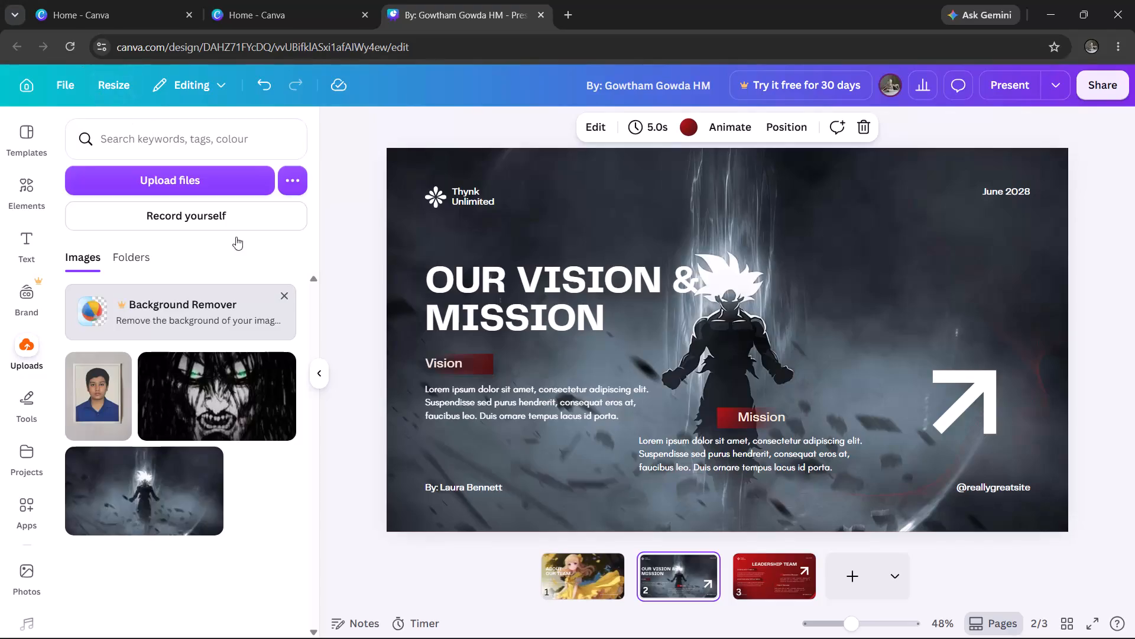
Replace the placeholder paragraph under Vision with "The vision of anime reflects a boundless medium where art,culture,and deep philosophical themes converge".
click(429, 386)
click(429, 386)
click(434, 389)
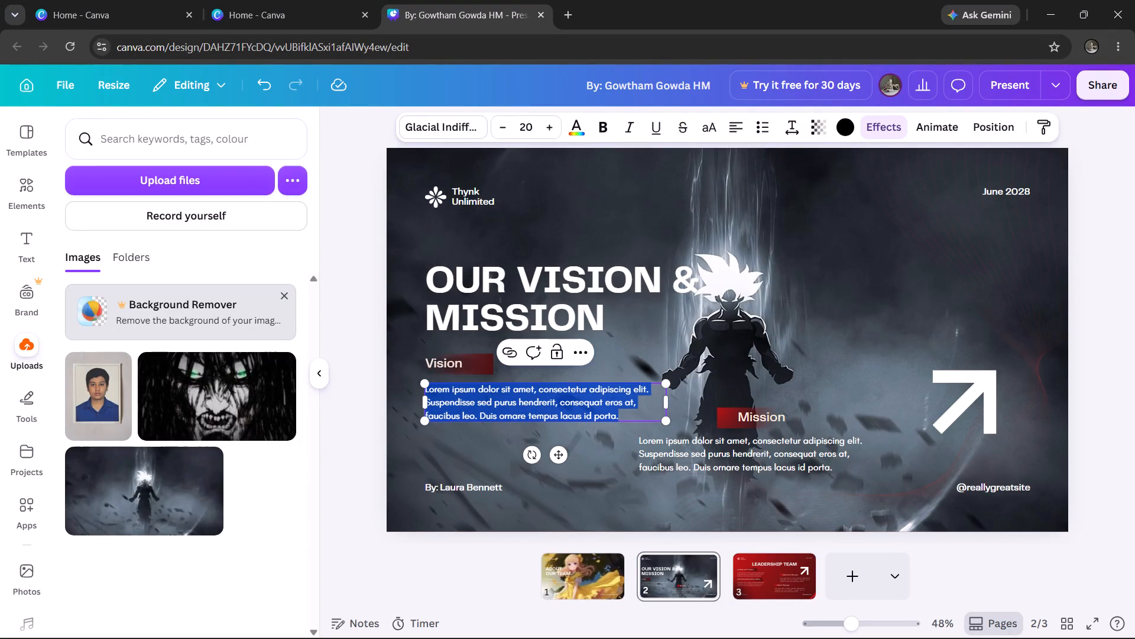
key(ctrl+x)
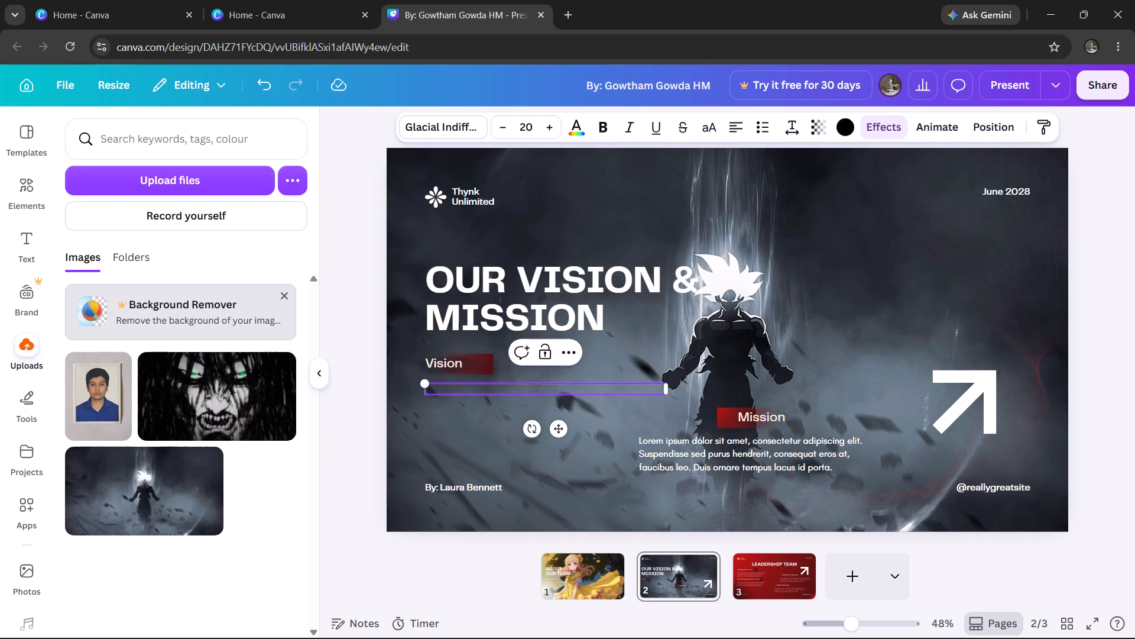
text(The)
key(space)
text(vision)
key(space)
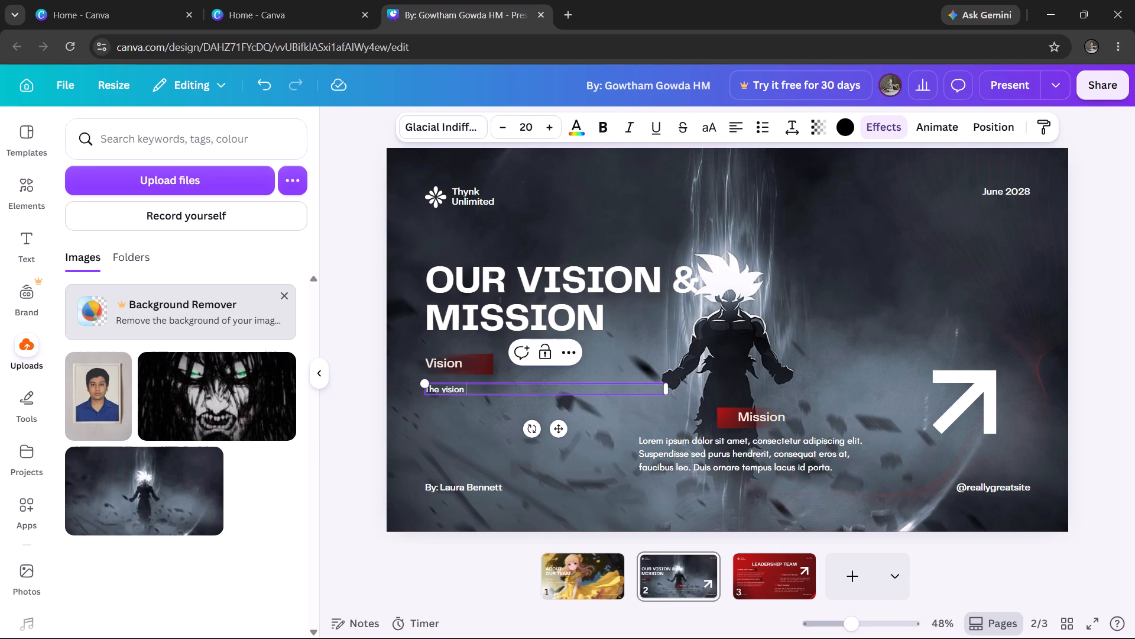
key(o)
text(f anime)
key(space)
text(reflects)
key(space)
text(a b)
text(oundless)
key(space)
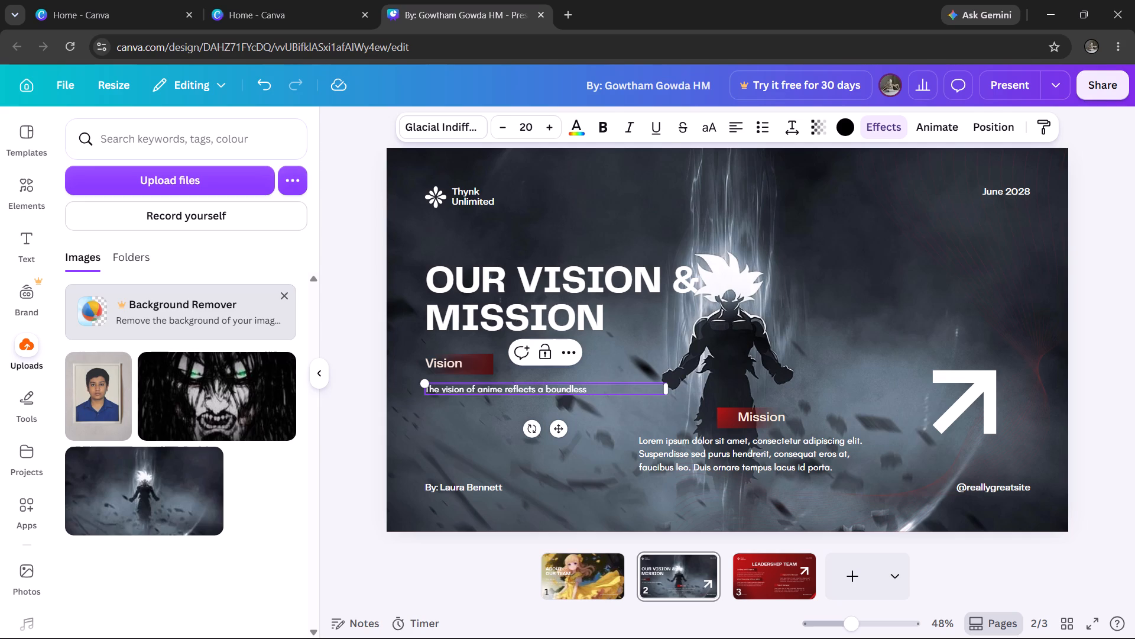
text(medium)
key(space)
text(where)
key(space)
text(art)
text(,cul)
key(t)
text(ure)
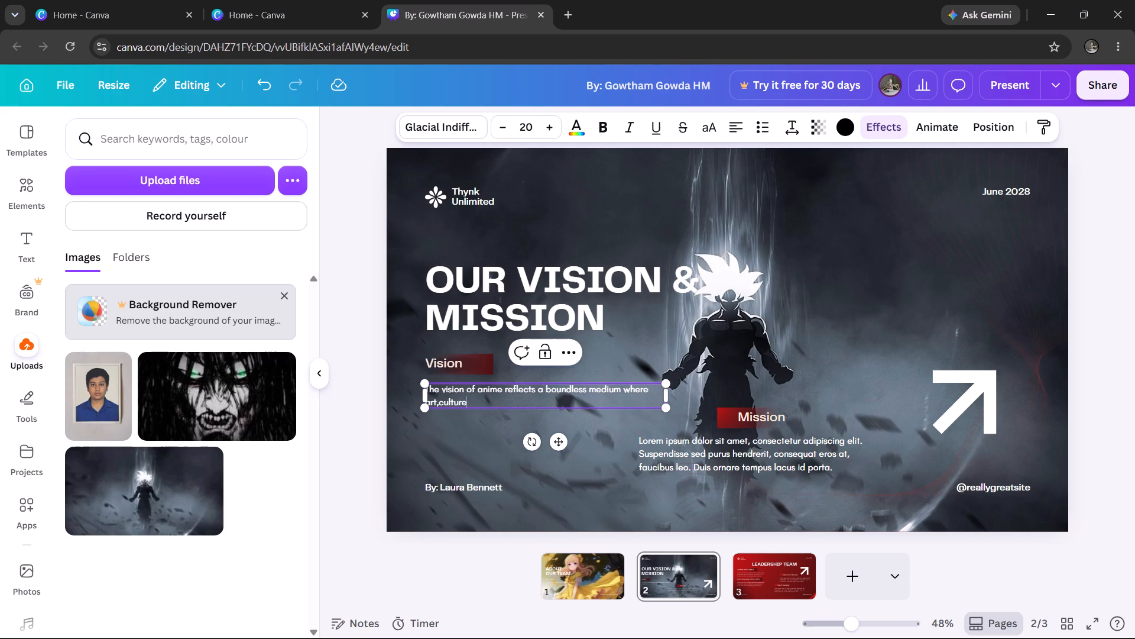
text(,and)
key(space)
text(deeo)
key(BackSpace)
key(p)
key(space)
text(phi)
text(lo)
text(so)
text(phical)
key(space)
text(then)
key(BackSpace)
text(mes)
key(space)
text(converge)
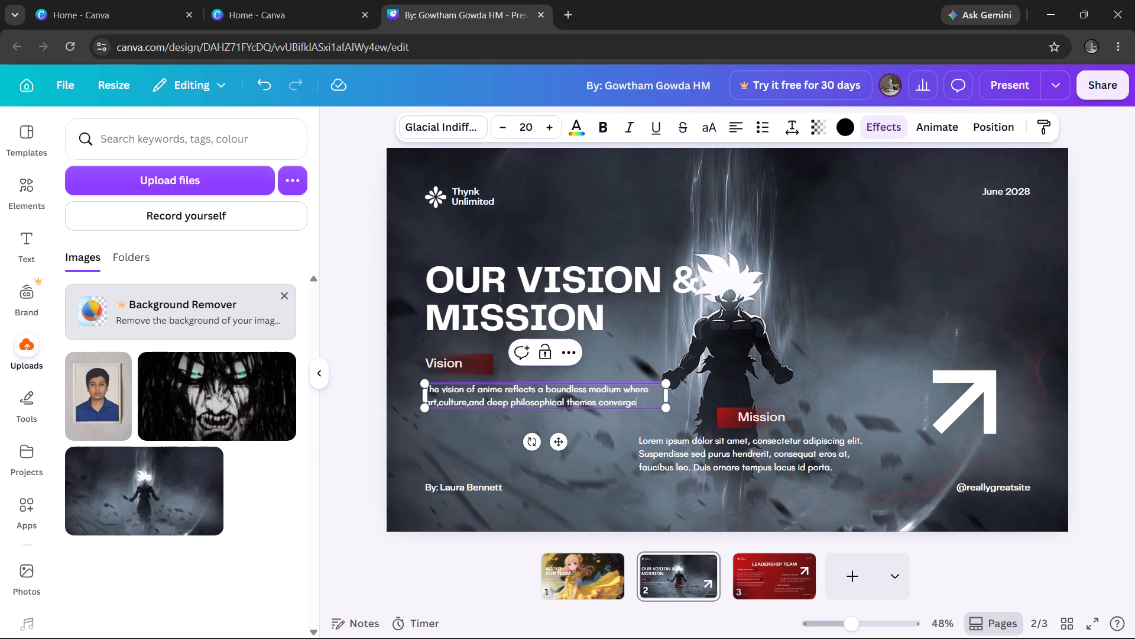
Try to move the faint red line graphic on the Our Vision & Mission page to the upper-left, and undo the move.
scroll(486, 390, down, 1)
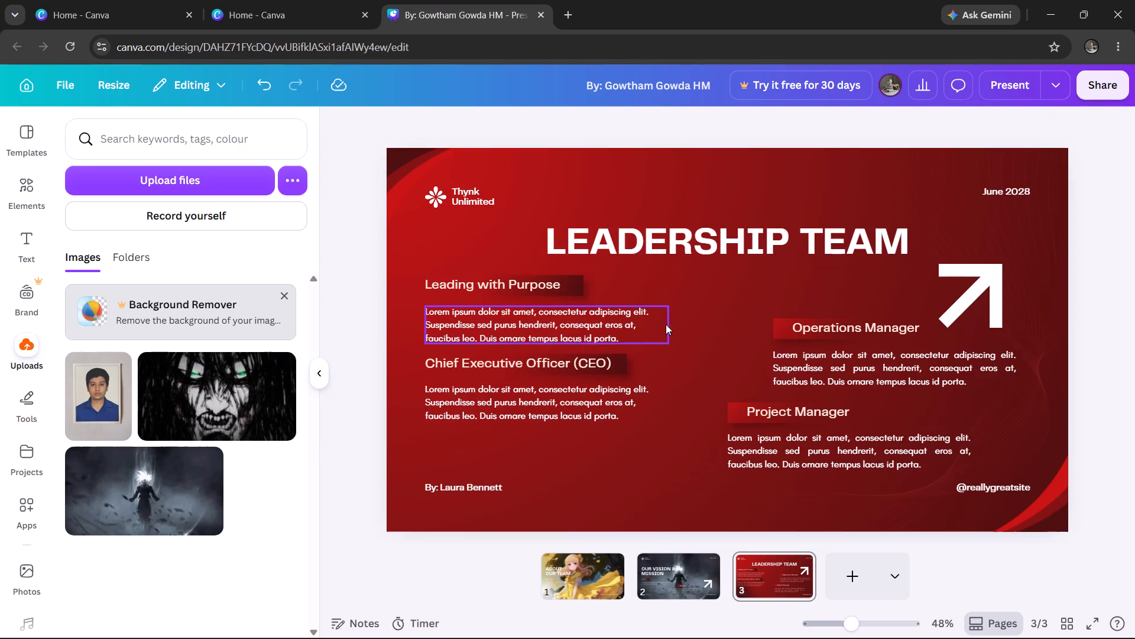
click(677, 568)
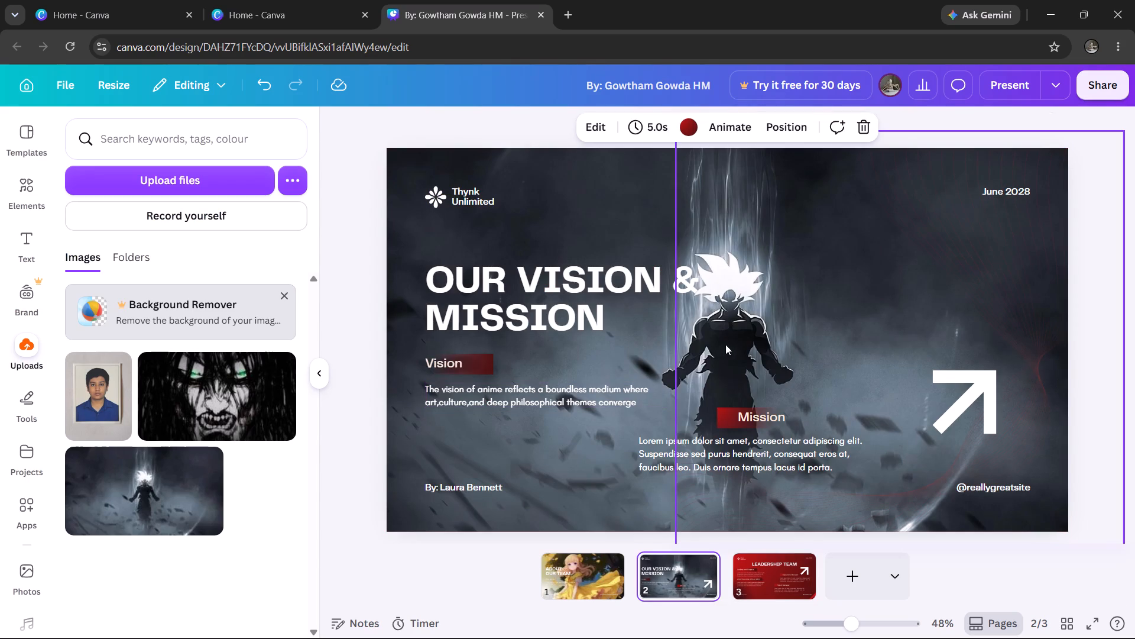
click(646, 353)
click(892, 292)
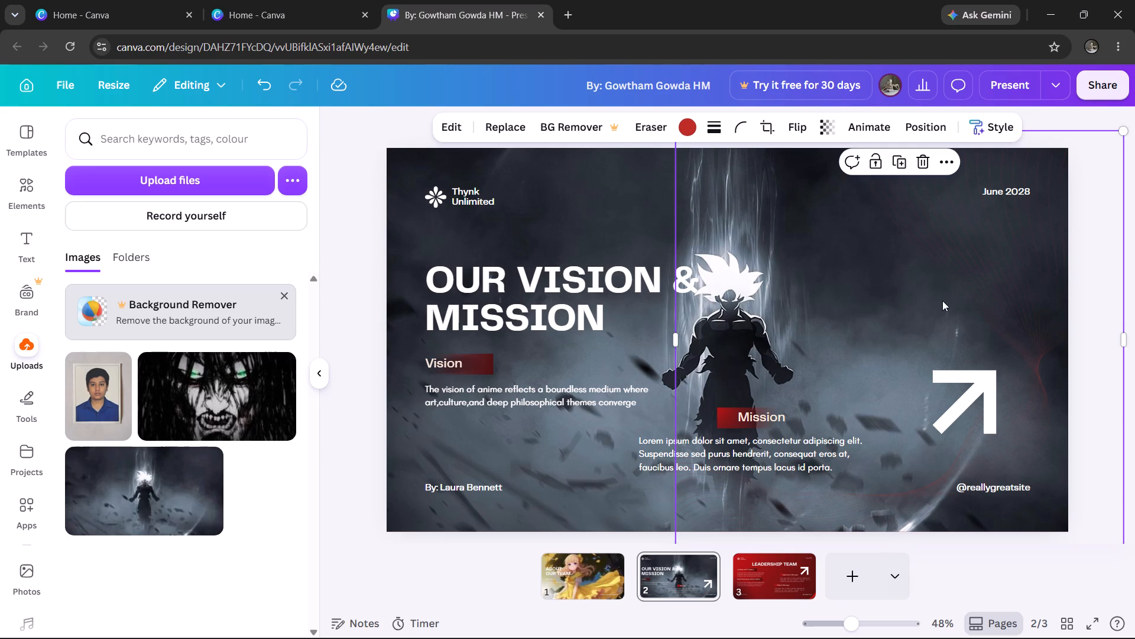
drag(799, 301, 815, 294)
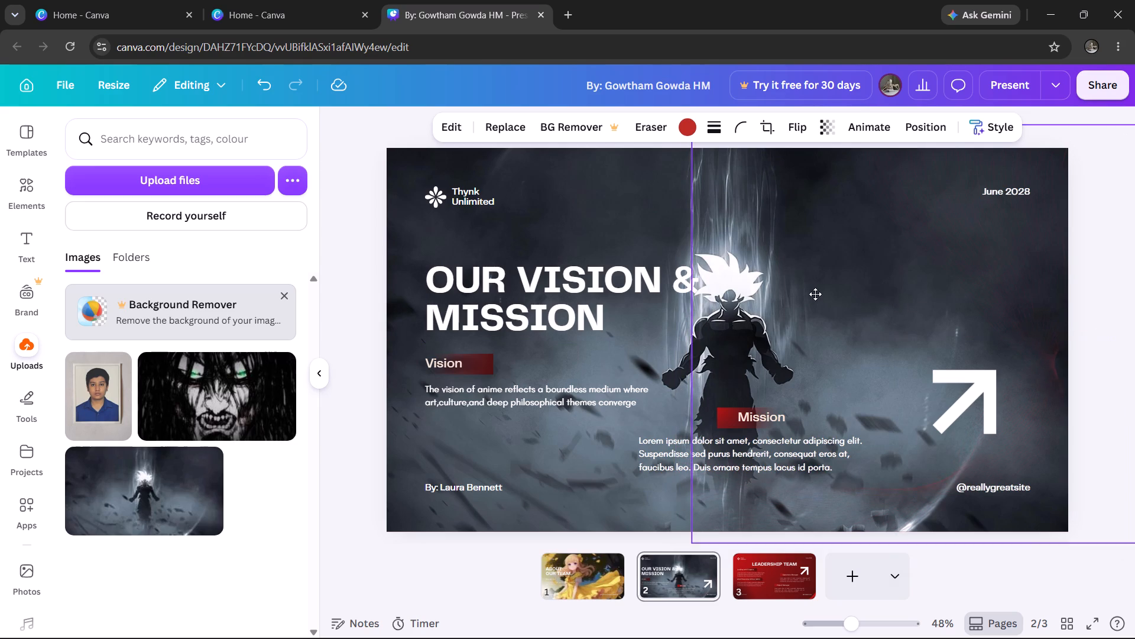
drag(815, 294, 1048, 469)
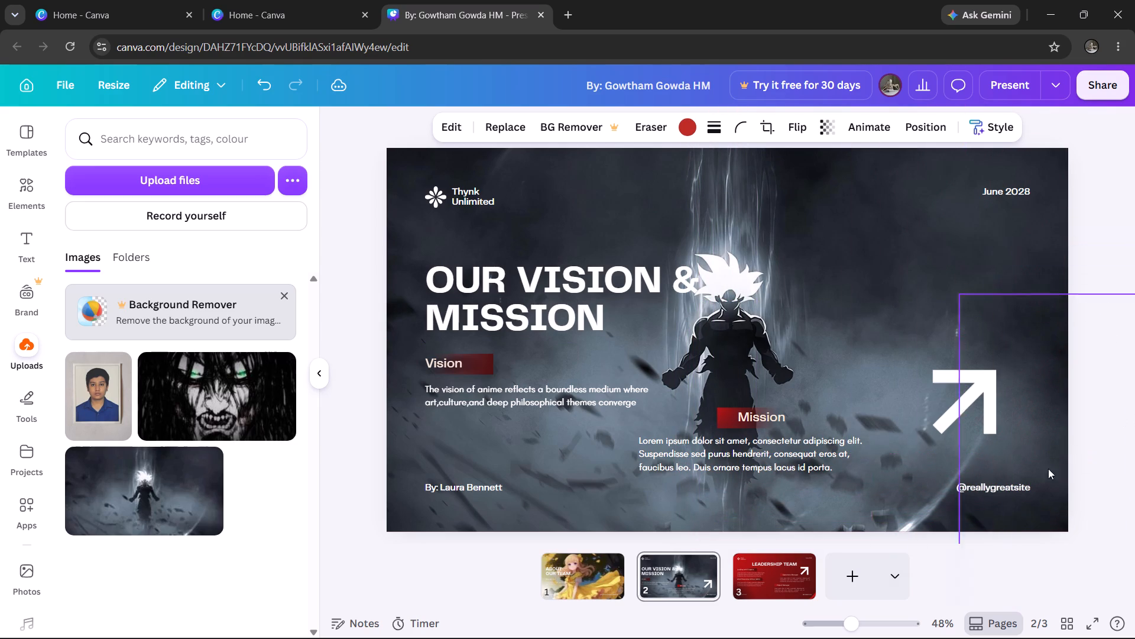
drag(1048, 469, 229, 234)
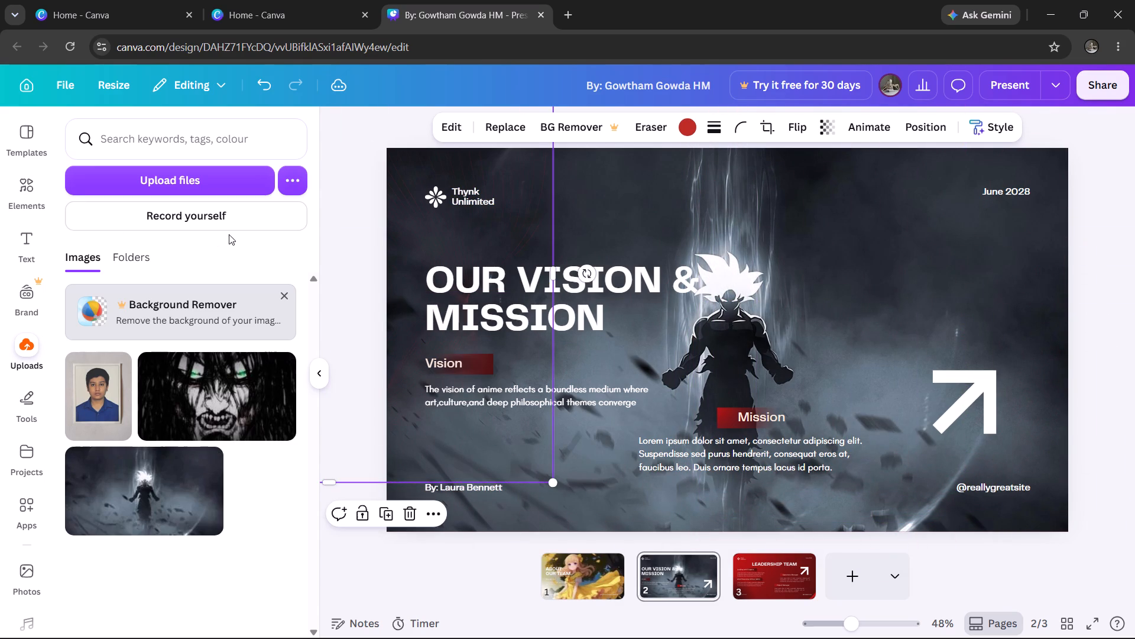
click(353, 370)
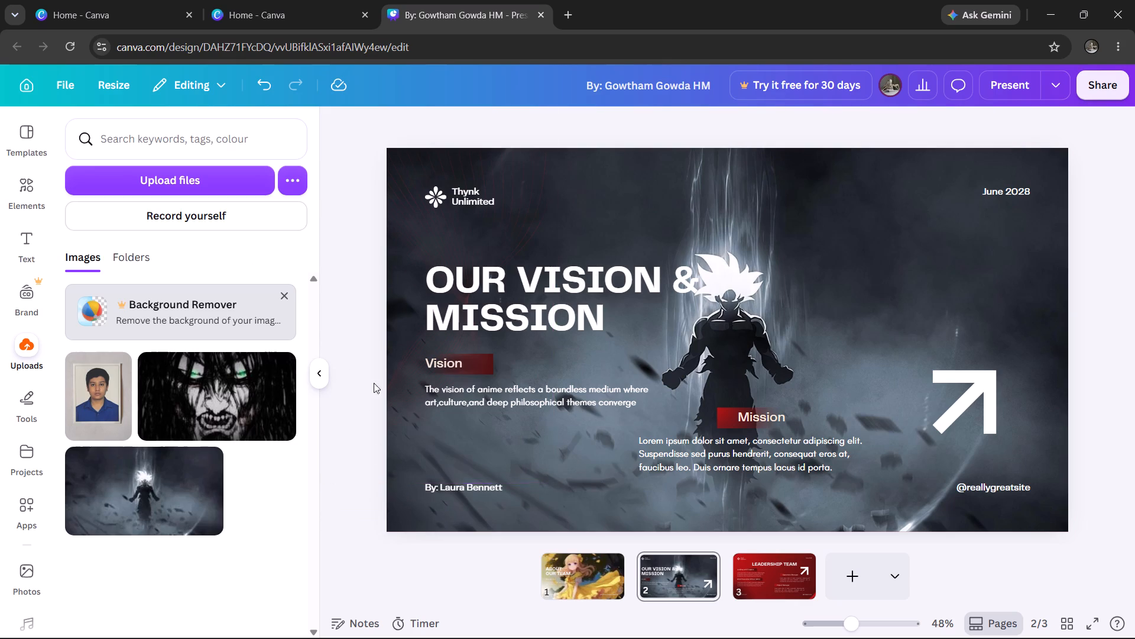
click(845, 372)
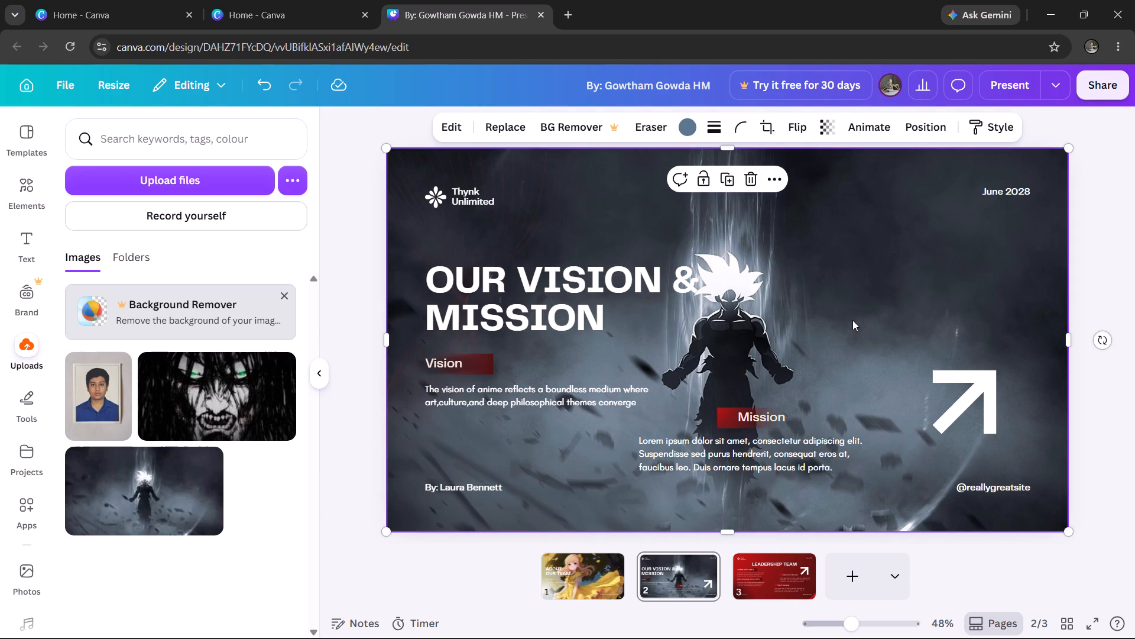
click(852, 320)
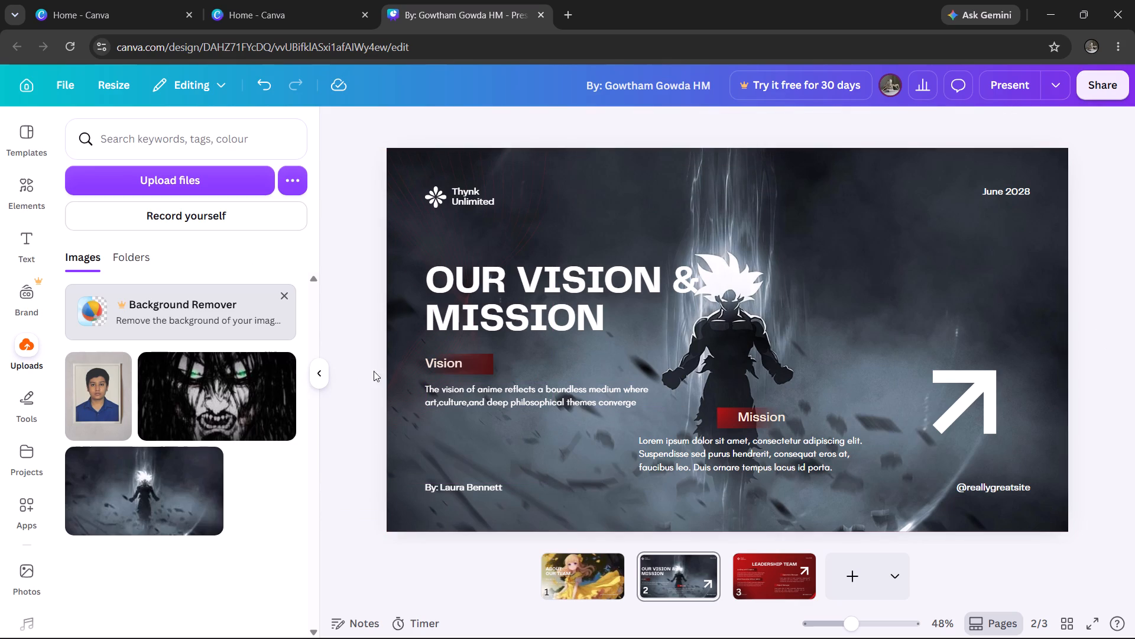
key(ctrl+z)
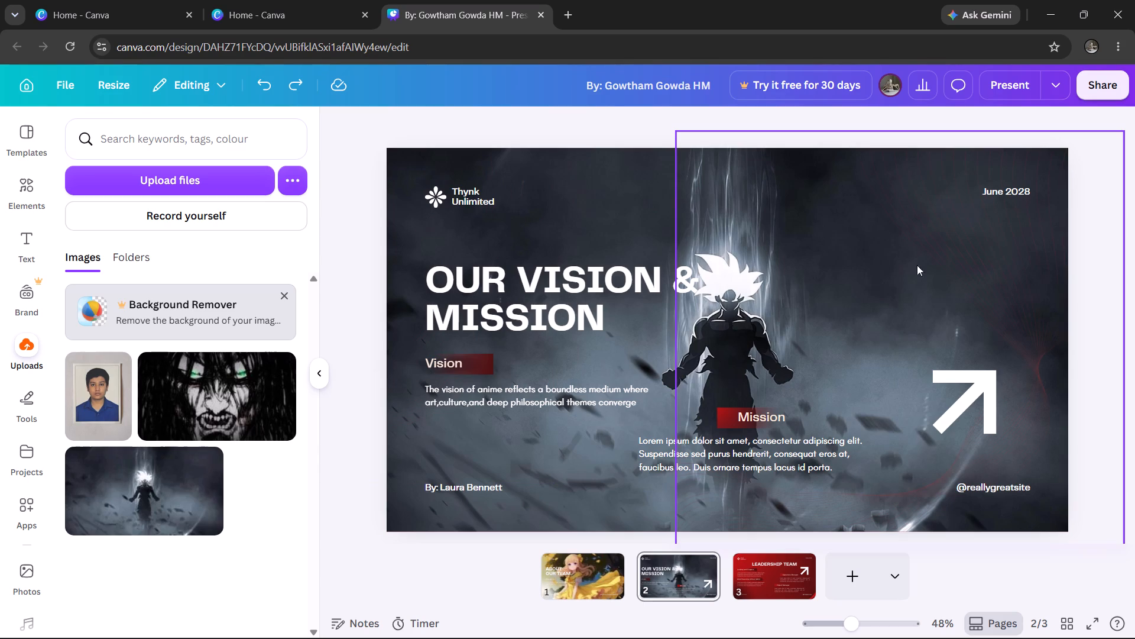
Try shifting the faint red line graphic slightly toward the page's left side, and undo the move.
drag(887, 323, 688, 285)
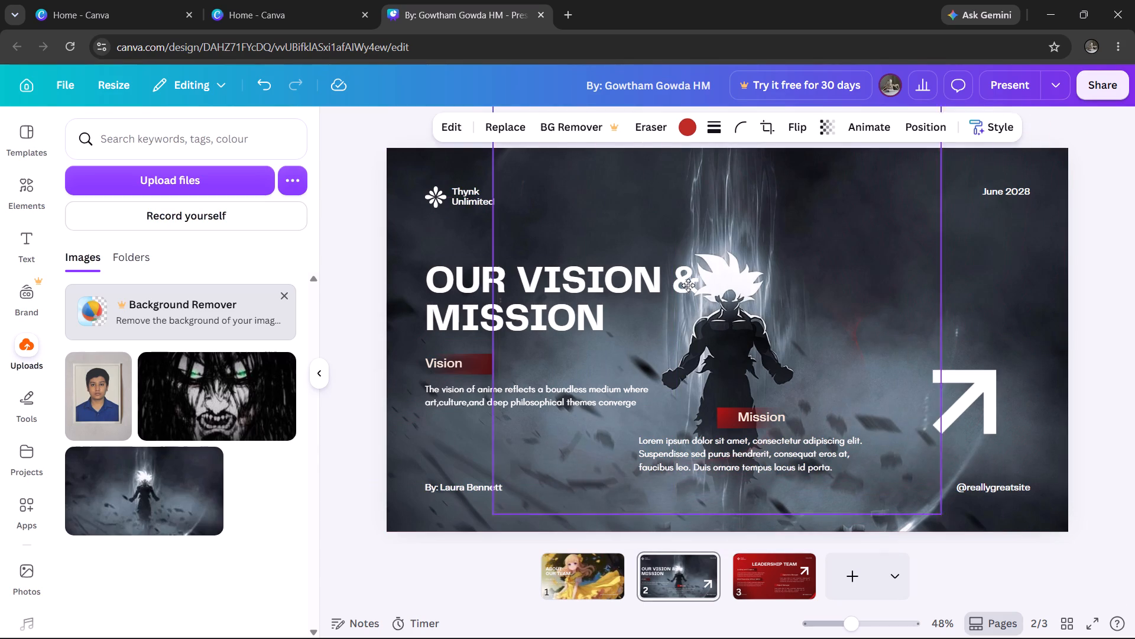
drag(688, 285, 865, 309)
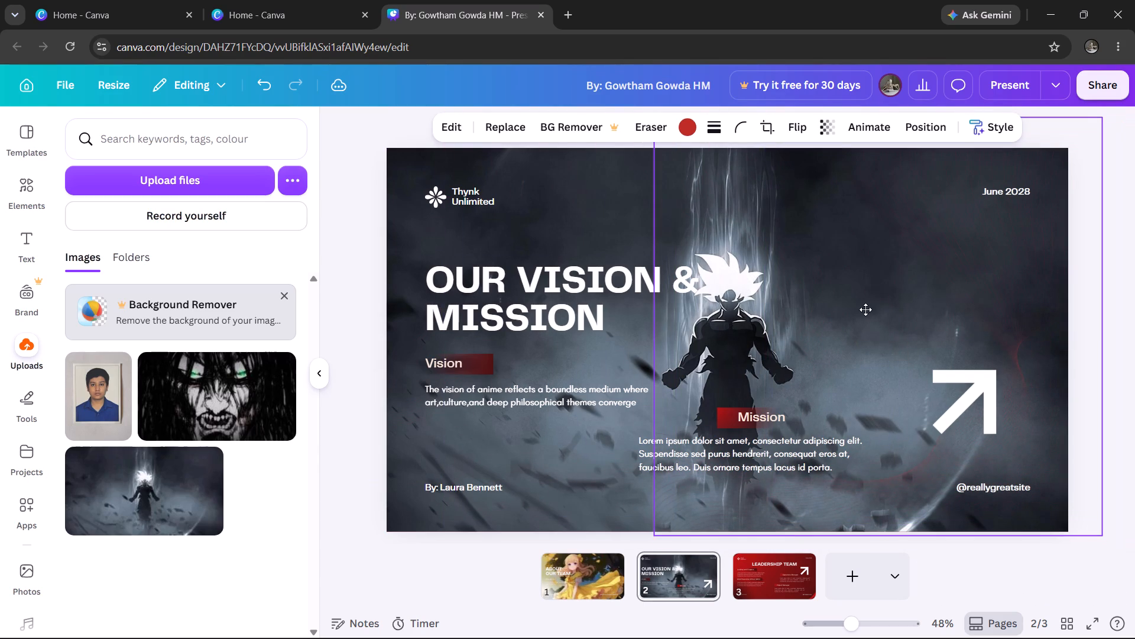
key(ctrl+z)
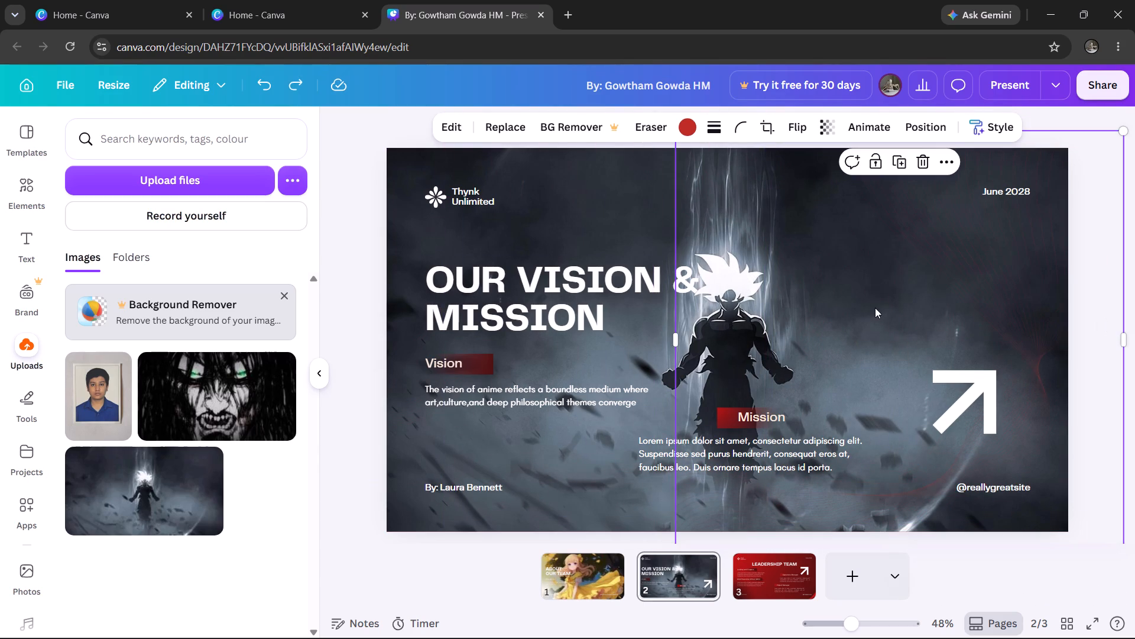
Move the white-haired fighter image down until its top edge sits level with the Mission heading, uncovering the red background.
click(594, 205)
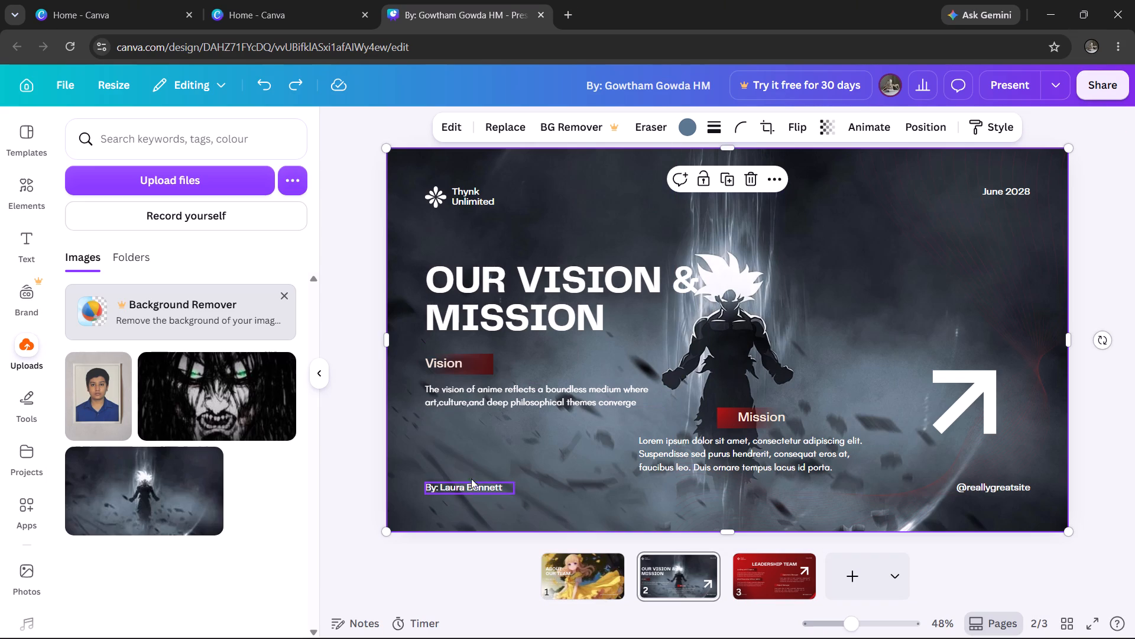
drag(503, 466, 491, 496)
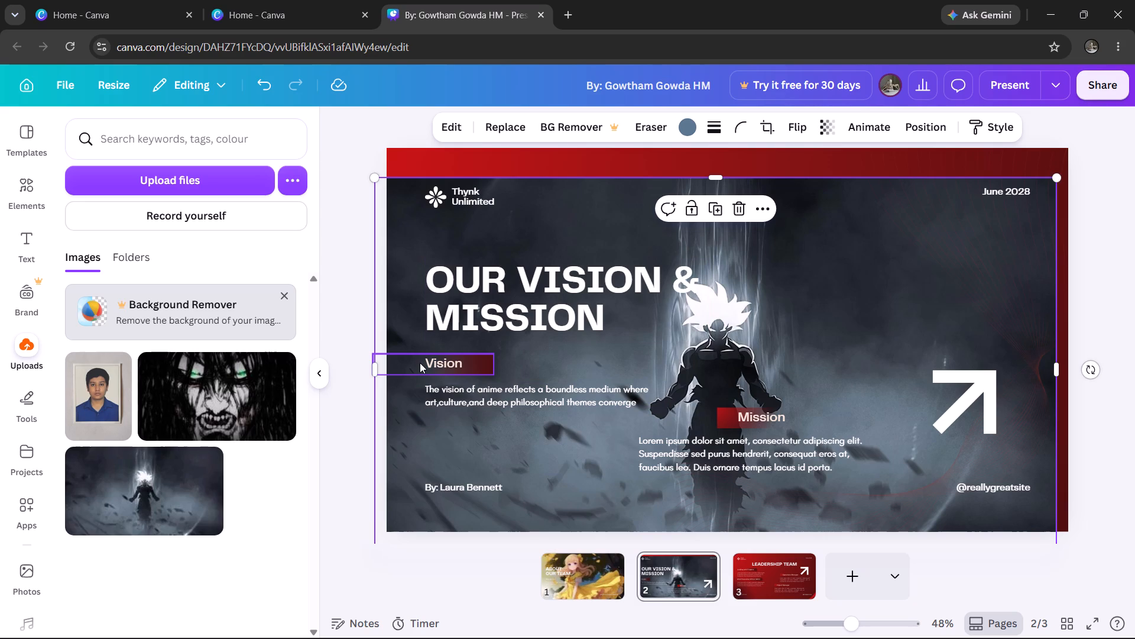
drag(898, 279, 783, 419)
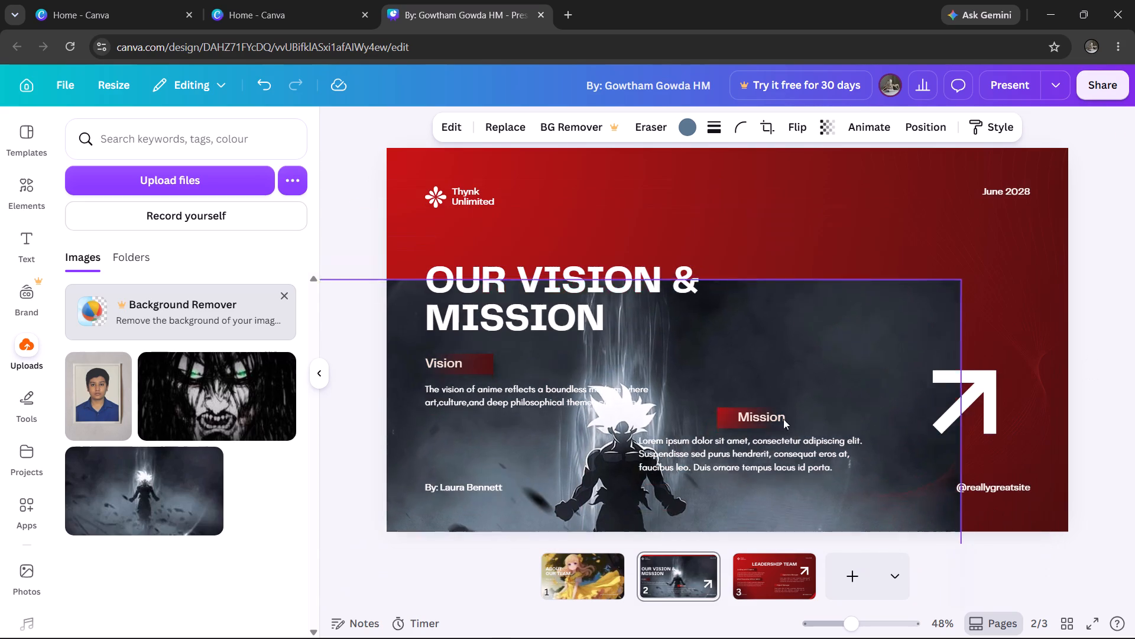
drag(783, 419, 928, 518)
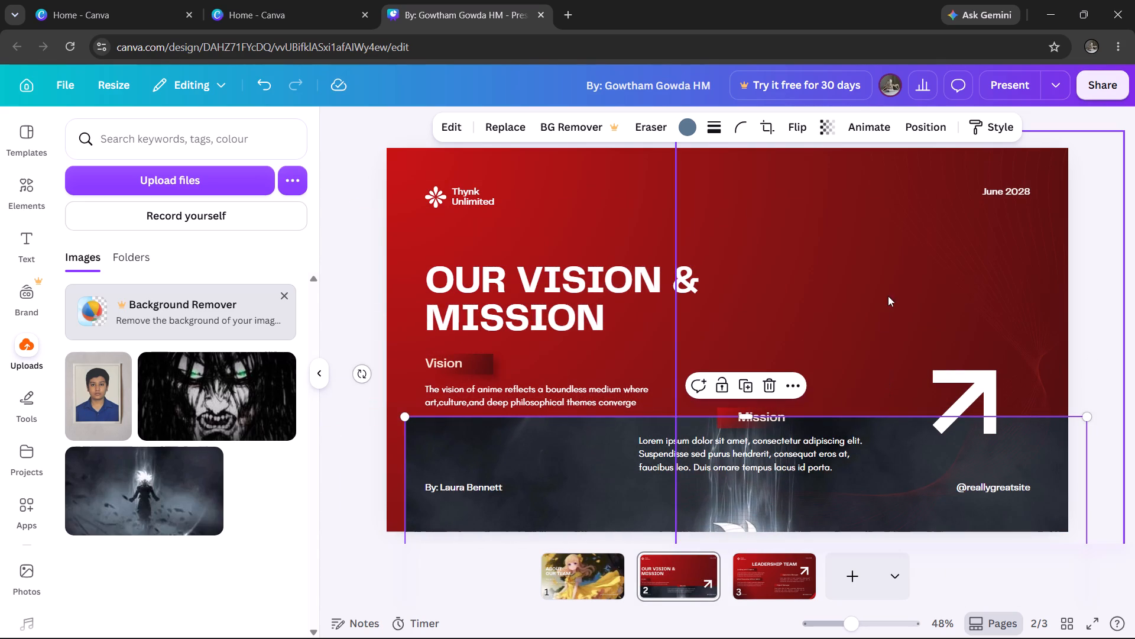
Delete the red background of the Our Vision & Mission page.
click(848, 249)
click(612, 205)
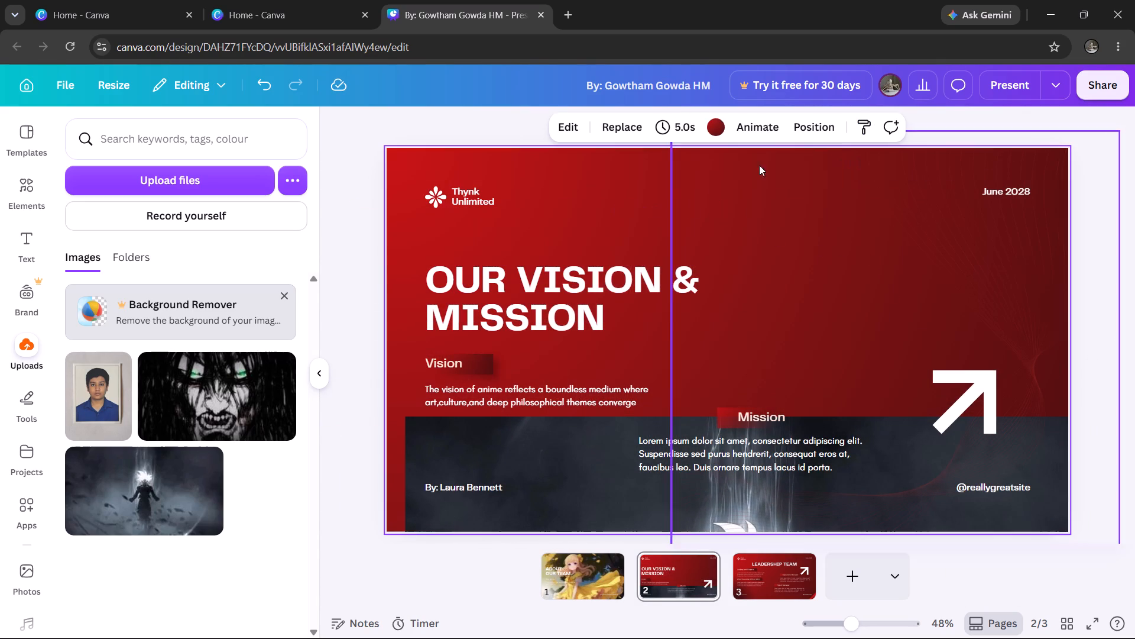
right_click(615, 196)
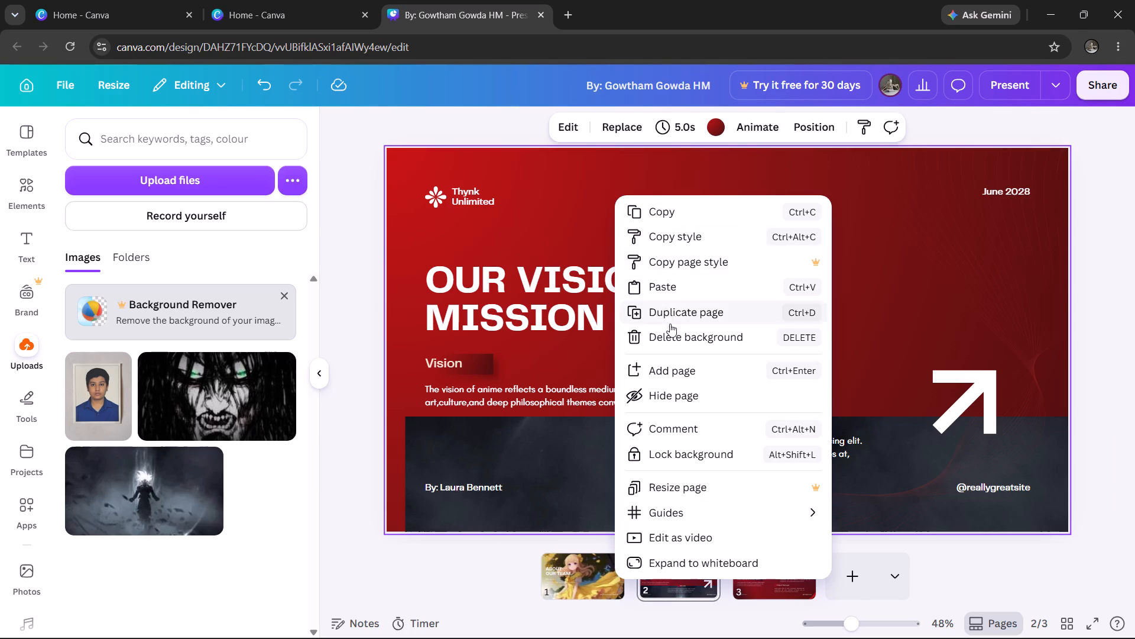
click(670, 331)
Move the white-haired fighter image back up so it covers the whole Our Vision & Mission page.
drag(614, 440, 620, 303)
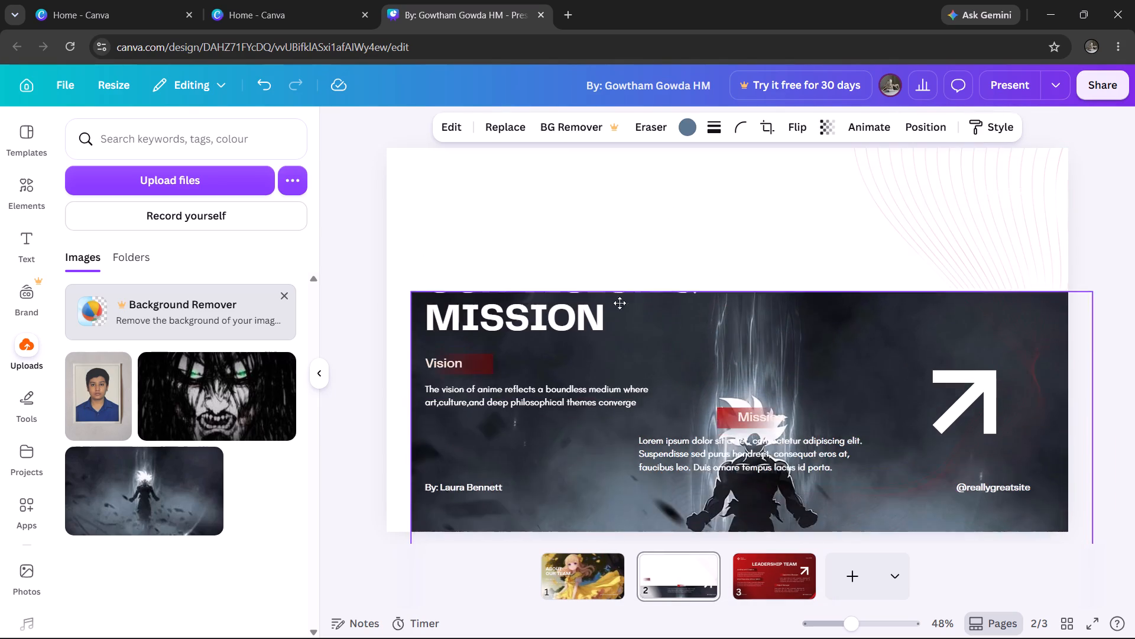
drag(620, 303, 595, 170)
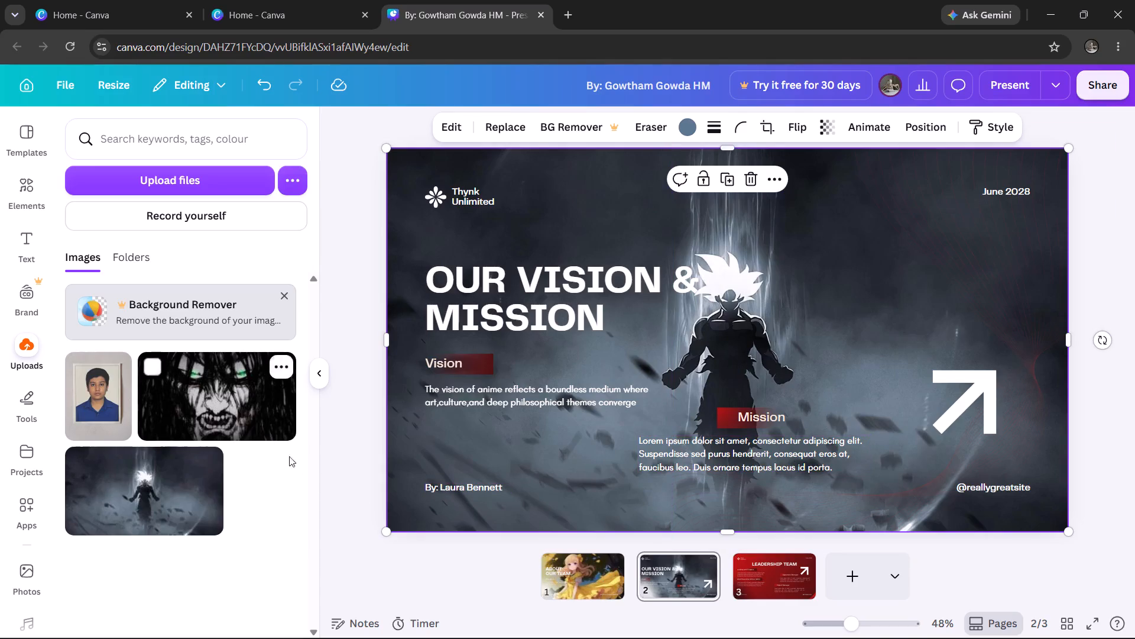
Duplicate the cover page's author credit onto the Our Vision & Mission page, aligned over the placeholder author credit.
click(595, 583)
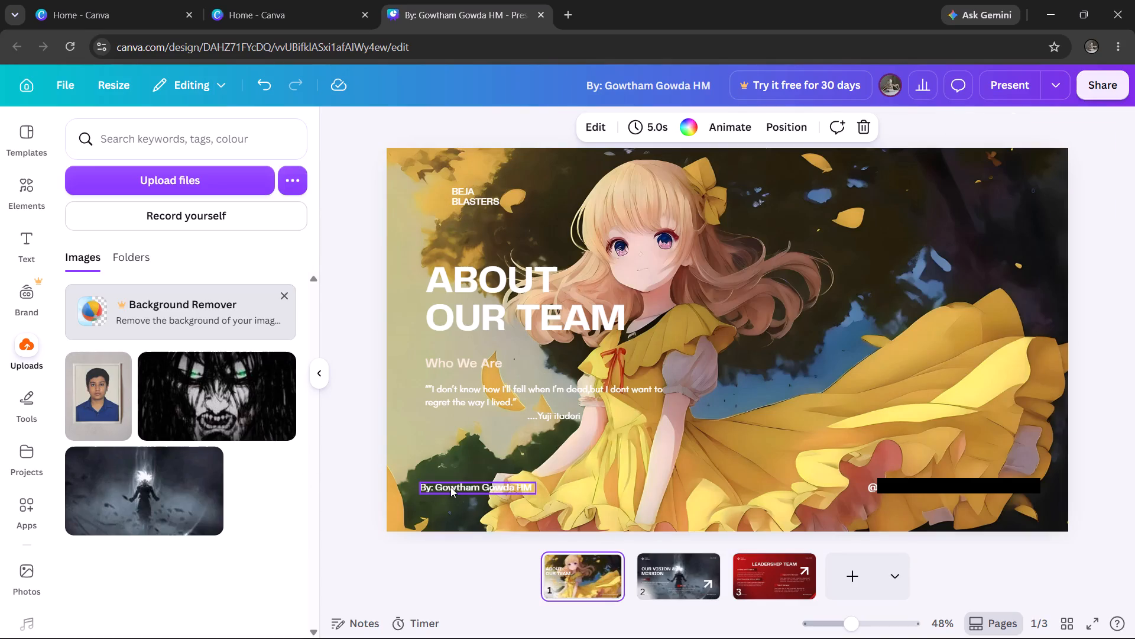
click(450, 487)
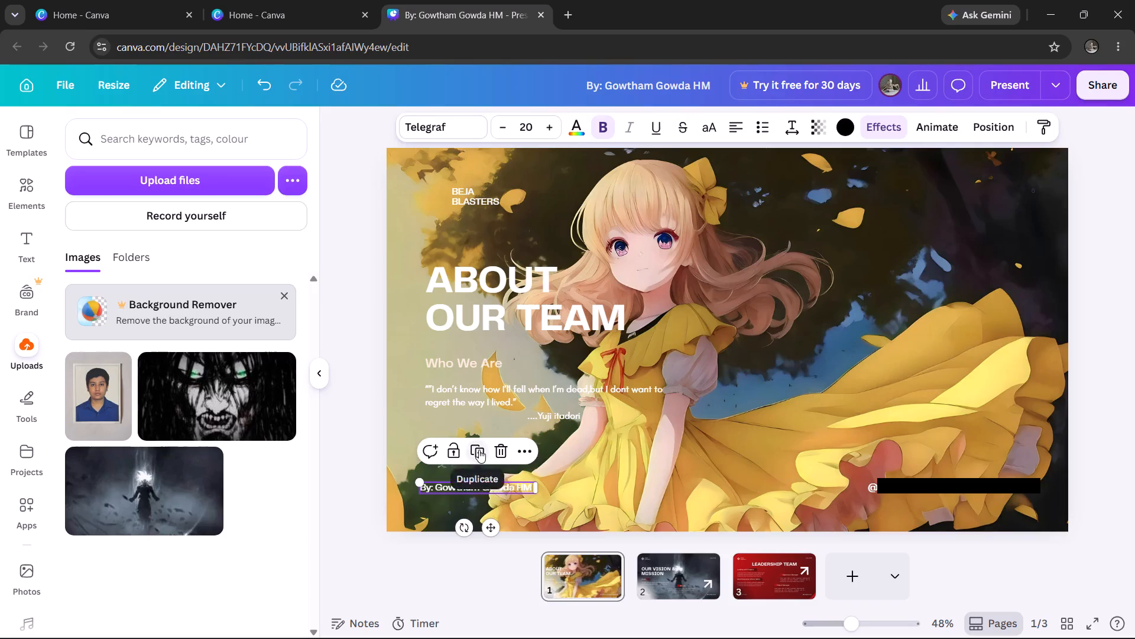
click(479, 450)
drag(491, 492, 544, 519)
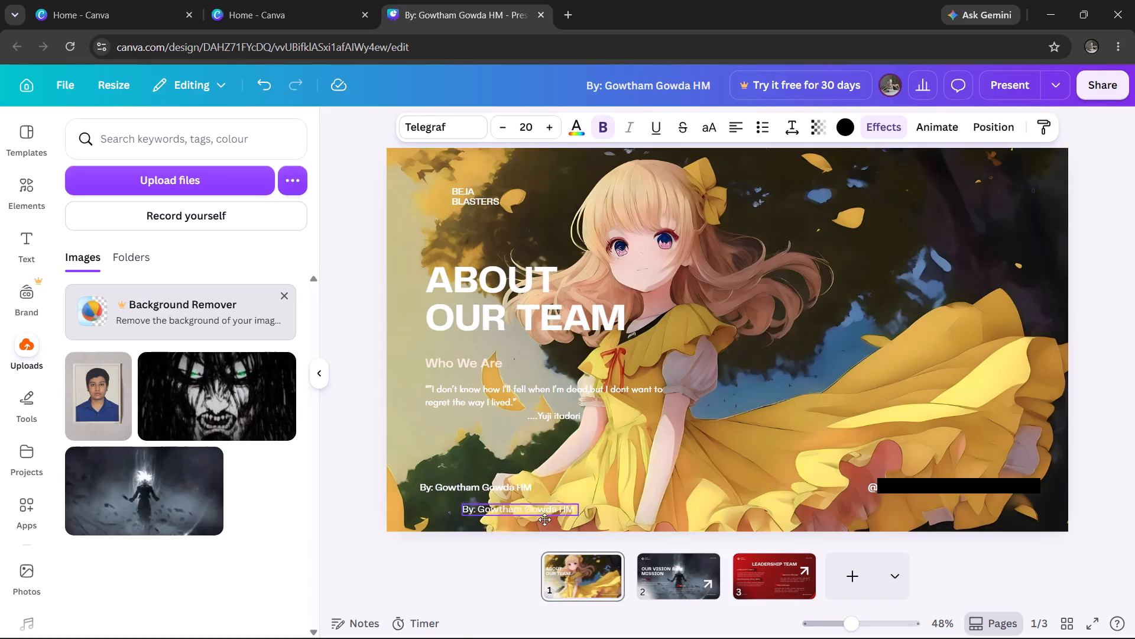
drag(544, 519, 672, 573)
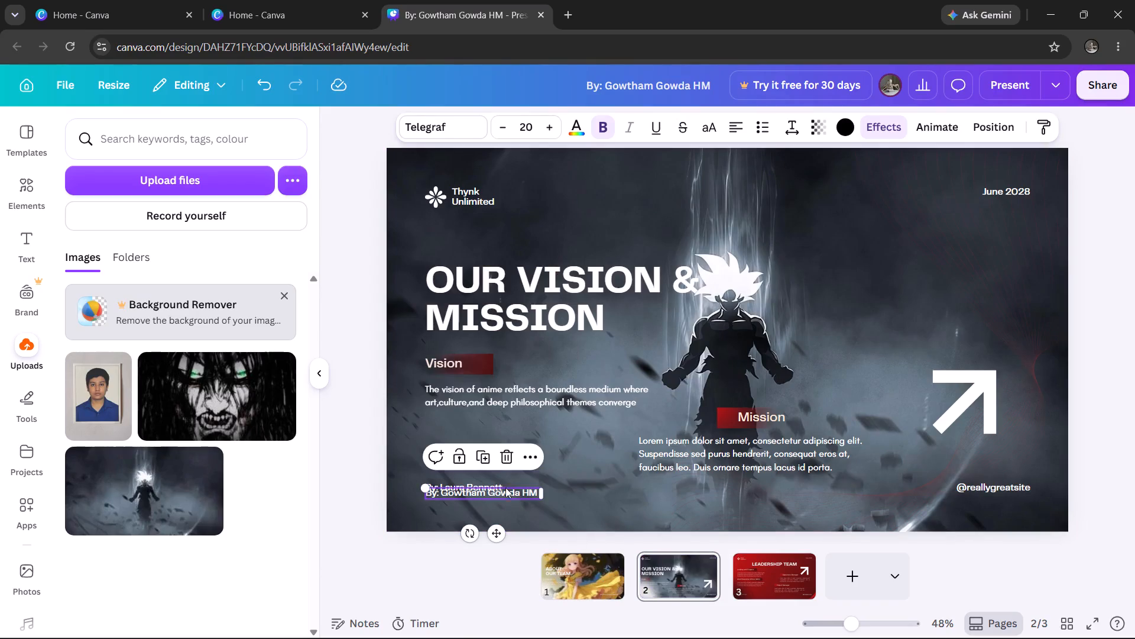
drag(526, 490, 524, 482)
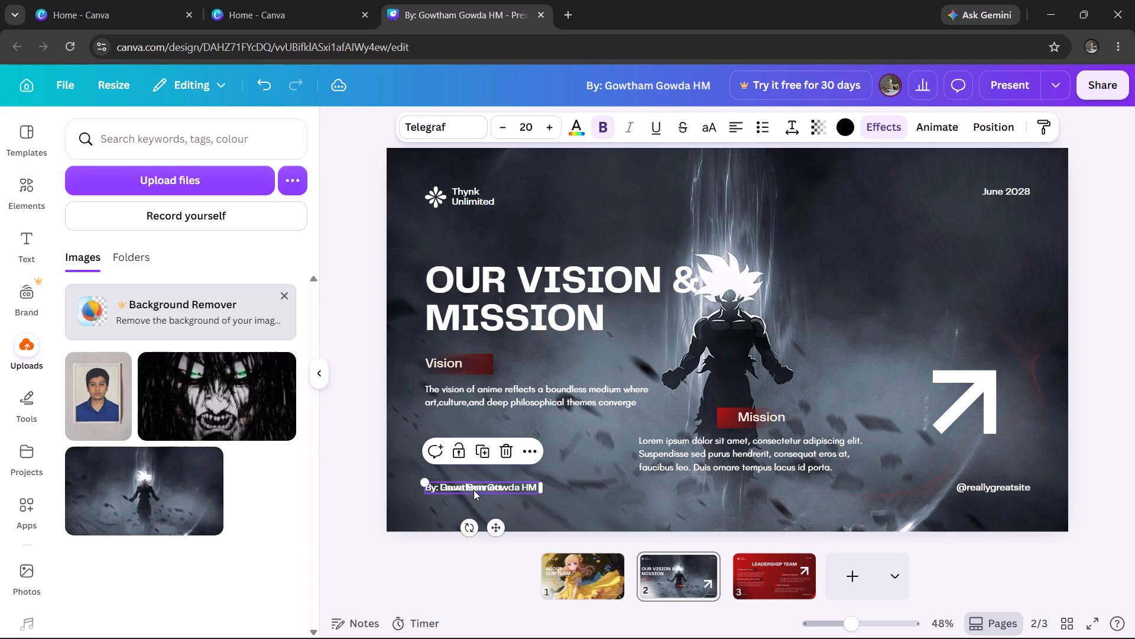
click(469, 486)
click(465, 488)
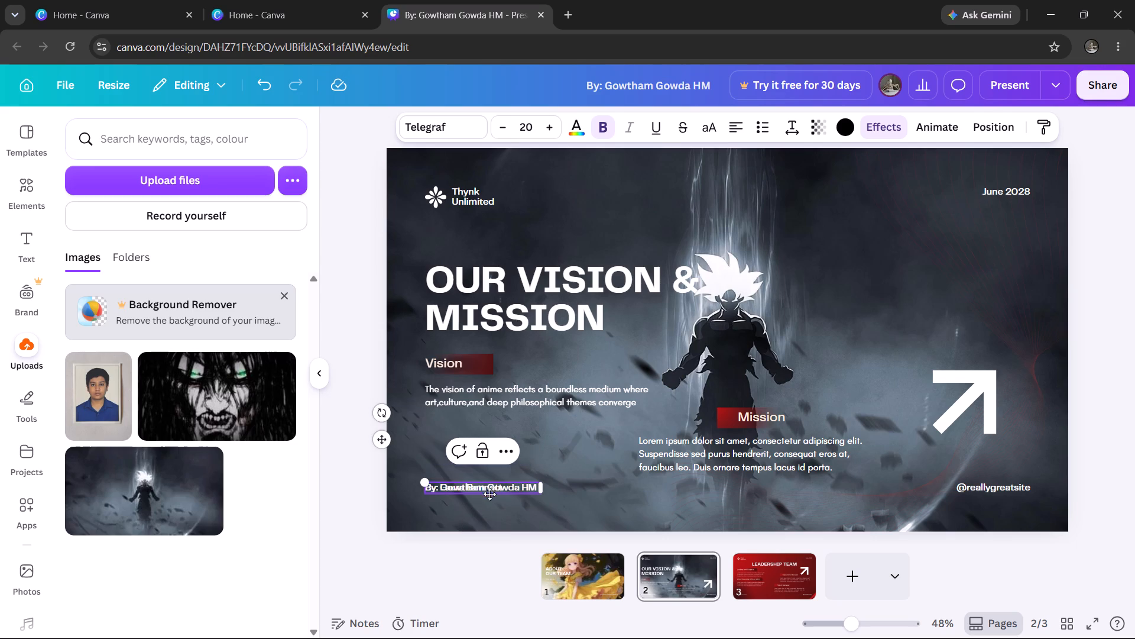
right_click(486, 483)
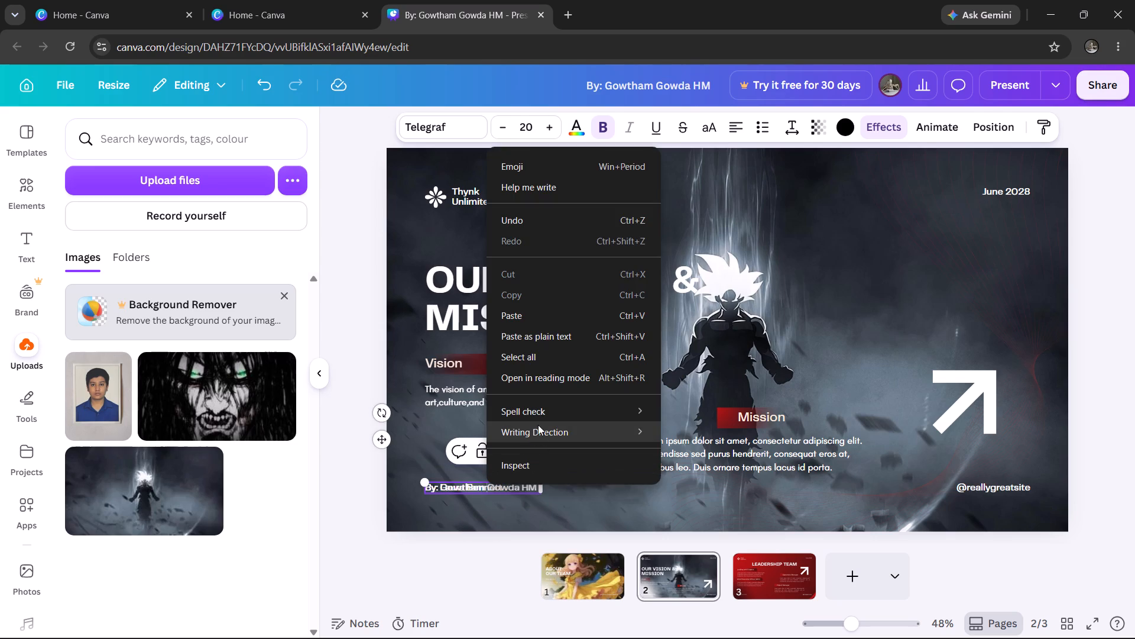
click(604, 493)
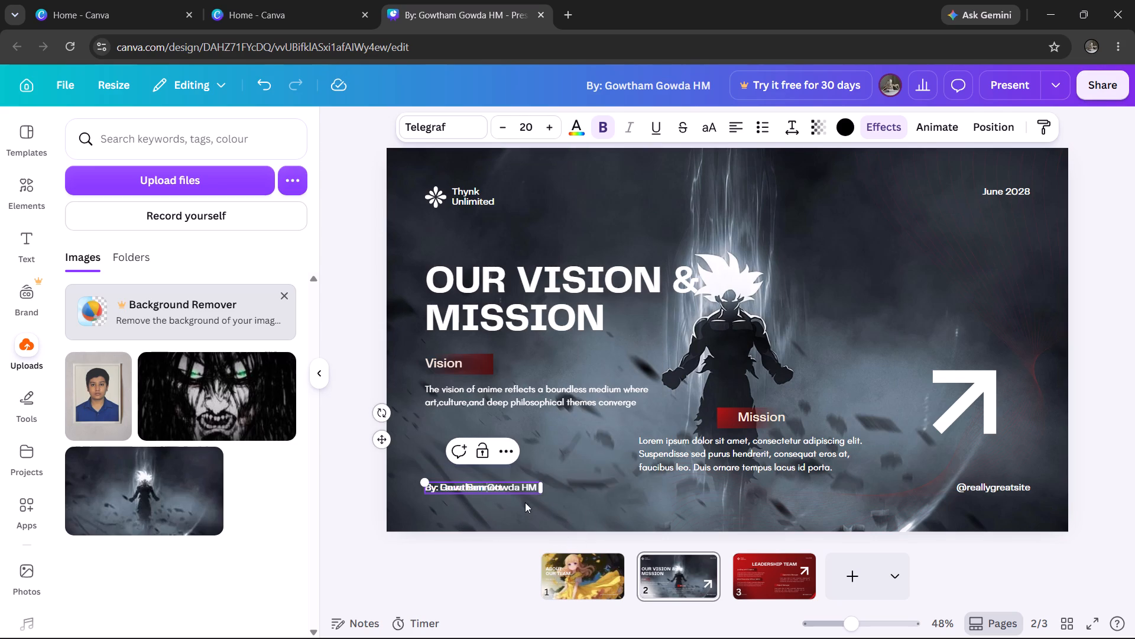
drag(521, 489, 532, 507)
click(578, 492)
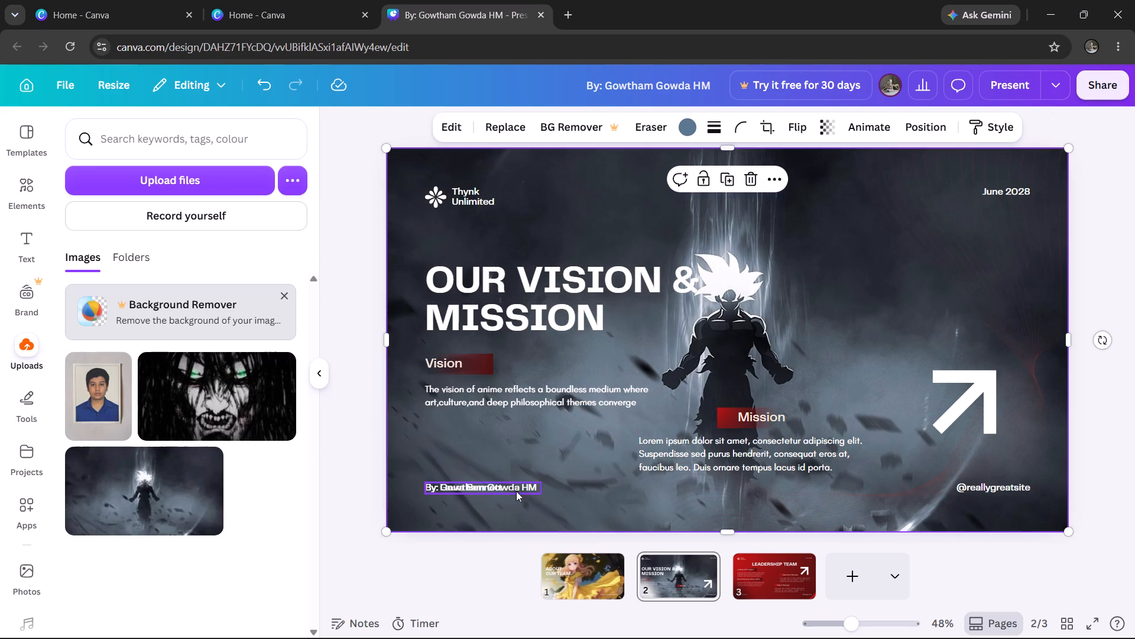
Move the copied author credit just below the placeholder credit on the Our Vision & Mission page and delete the placeholder.
drag(483, 485, 482, 505)
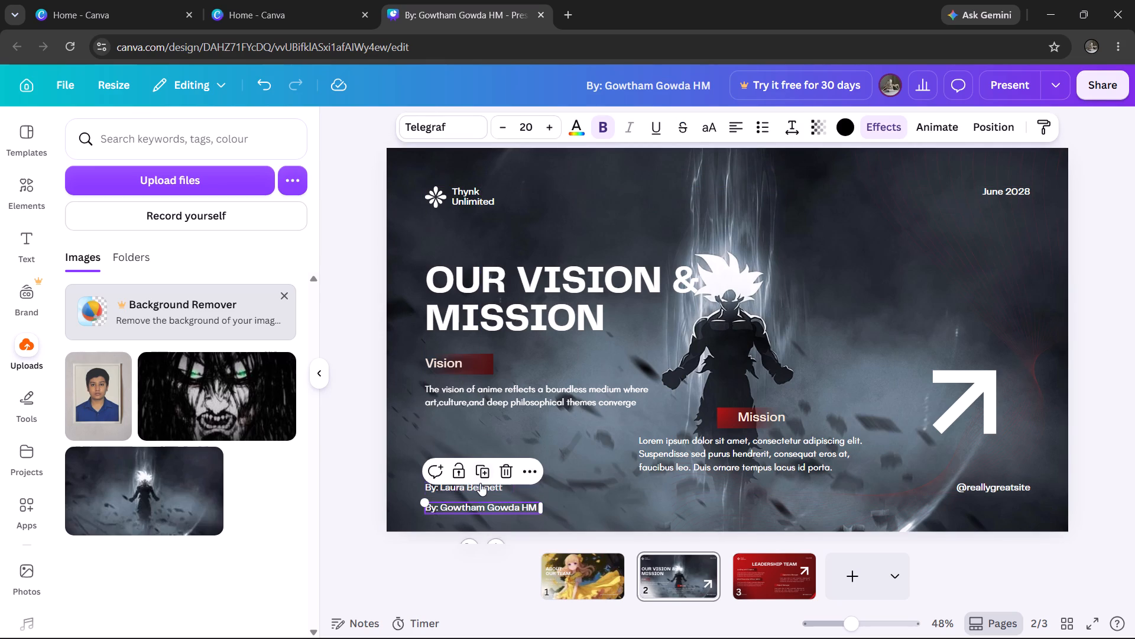
click(480, 482)
click(510, 446)
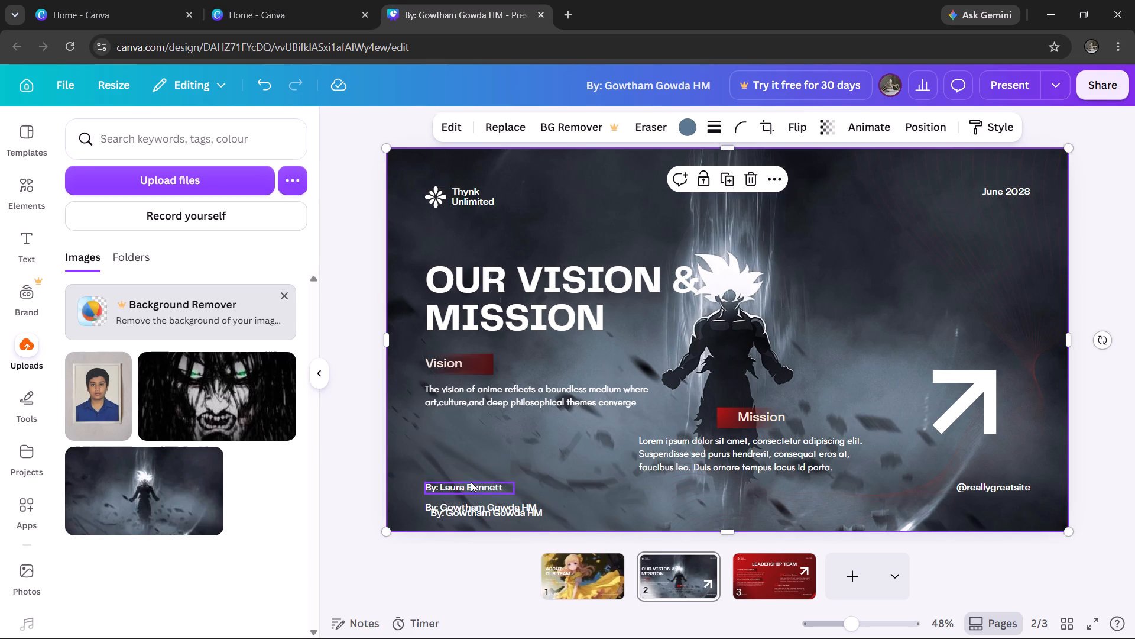
click(477, 480)
click(477, 485)
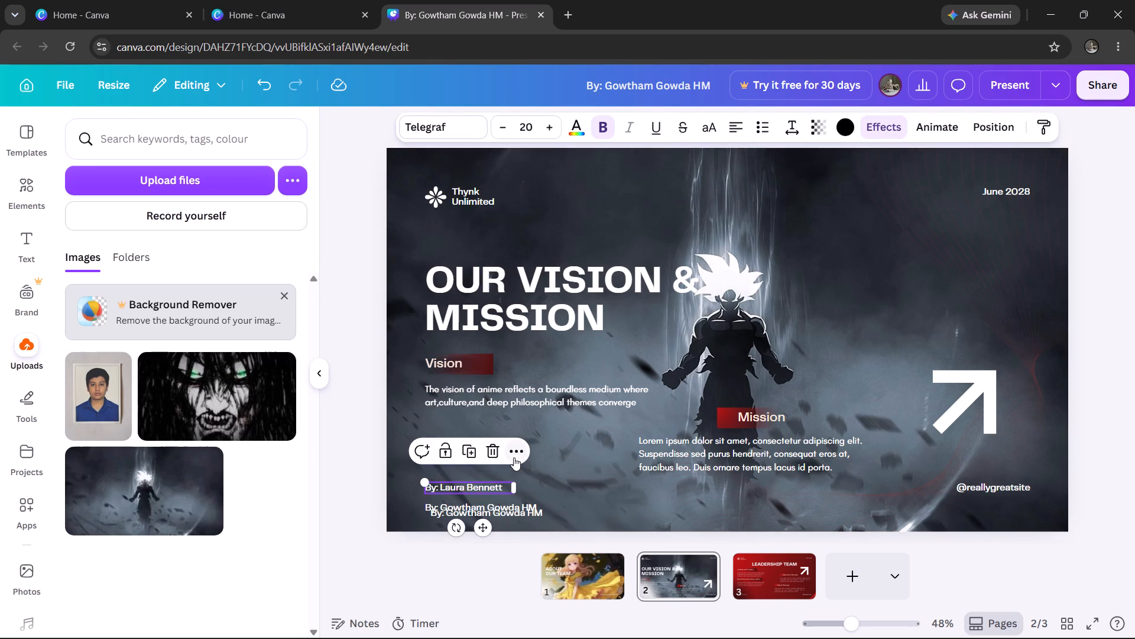
click(496, 453)
Delete the extra copy of the author credit and move the remaining one up to the deleted placeholder's spot.
drag(487, 511, 491, 508)
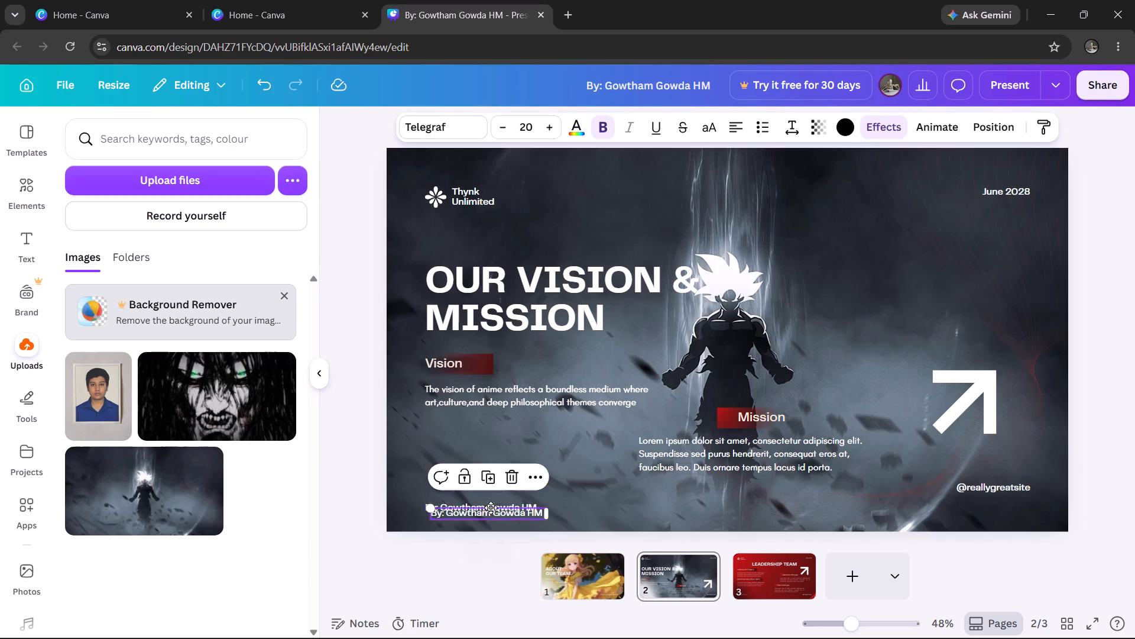
drag(491, 508, 501, 478)
click(528, 445)
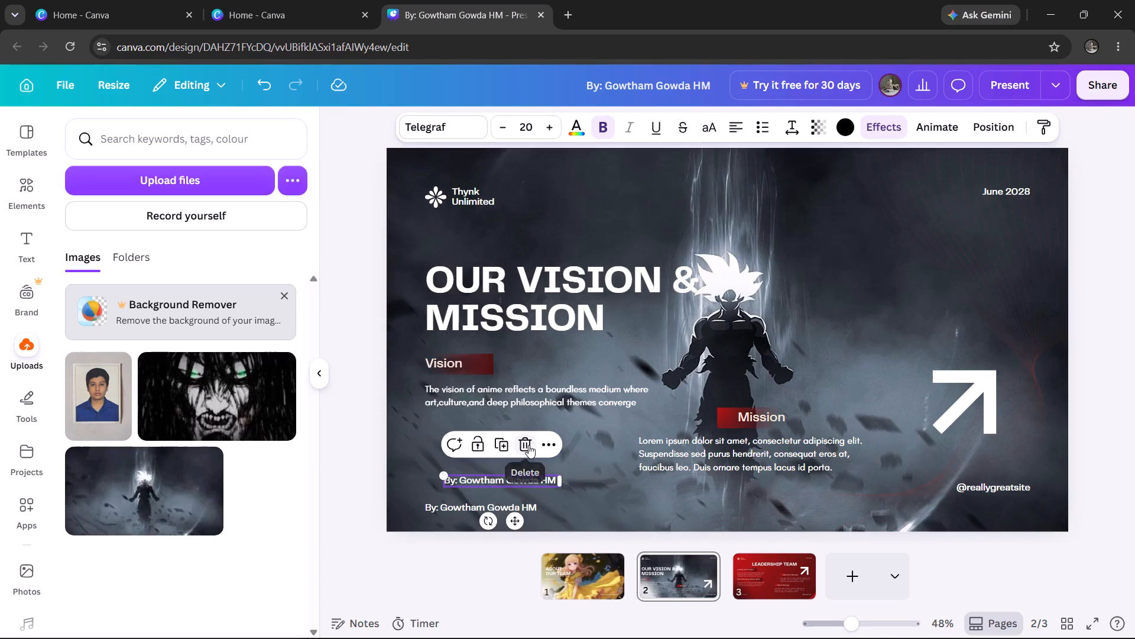
drag(476, 504, 477, 483)
click(589, 460)
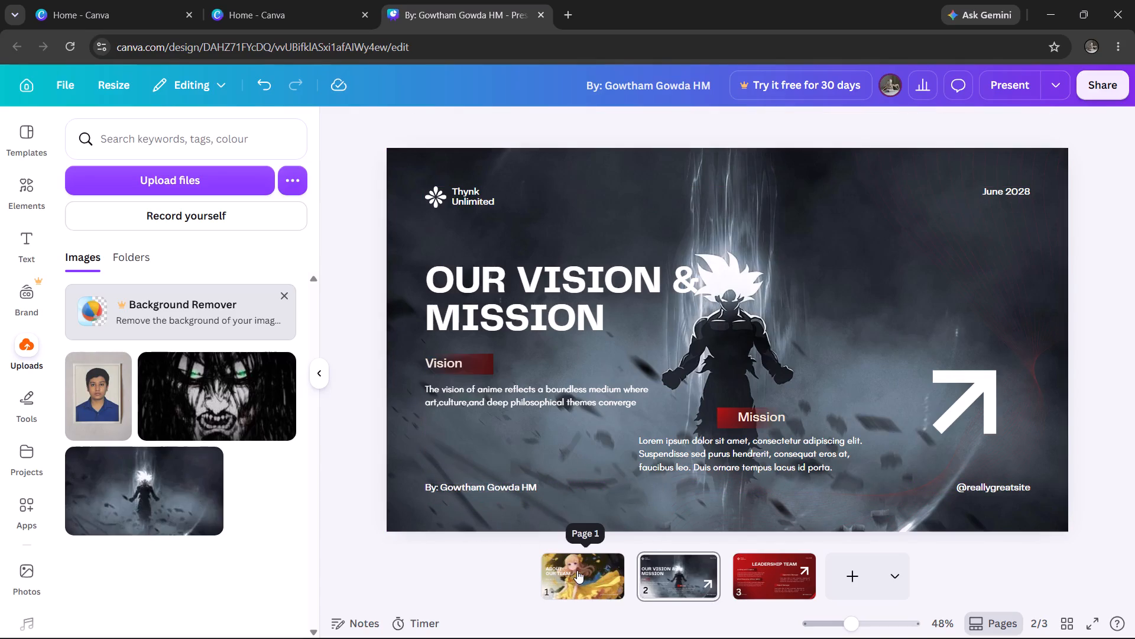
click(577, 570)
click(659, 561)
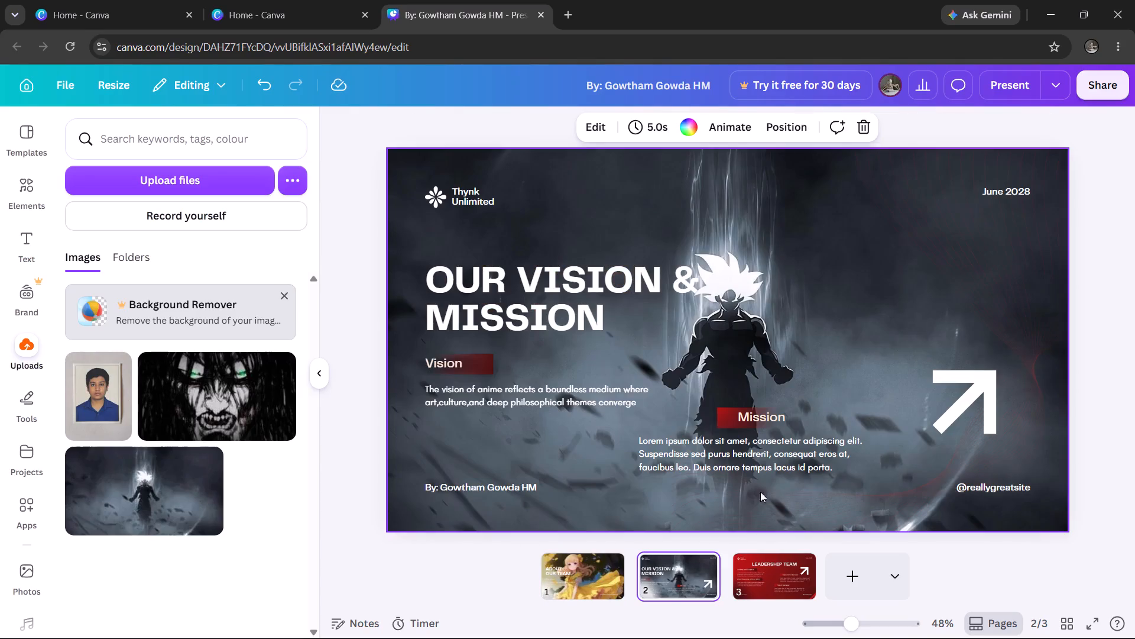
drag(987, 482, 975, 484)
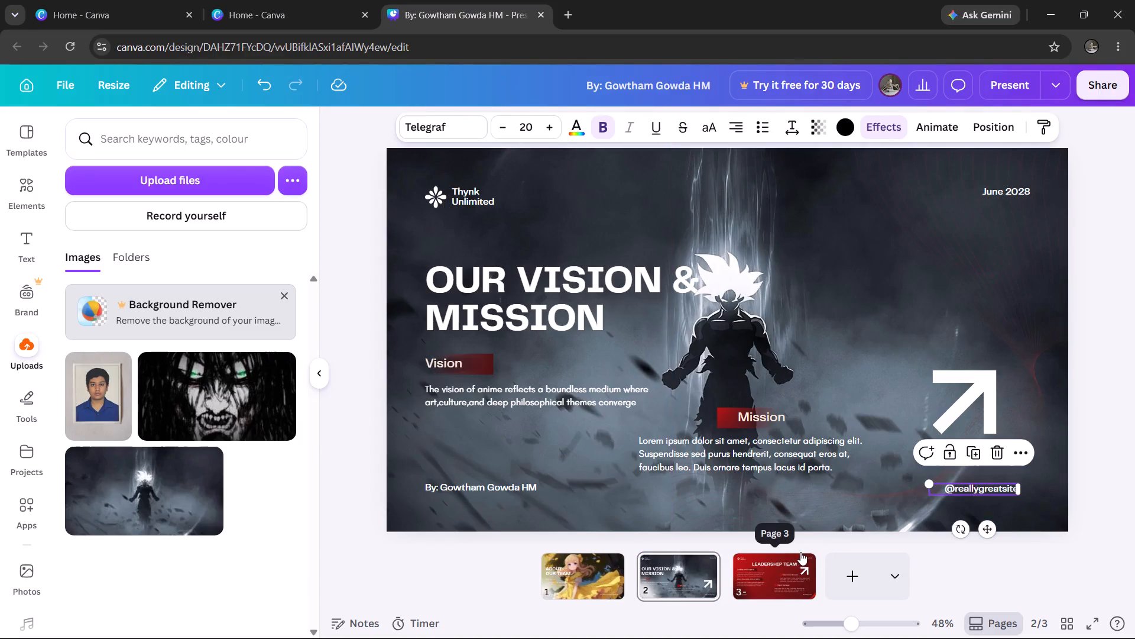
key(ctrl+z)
Duplicate the cover page's contact handle onto the Our Vision & Mission page.
click(581, 576)
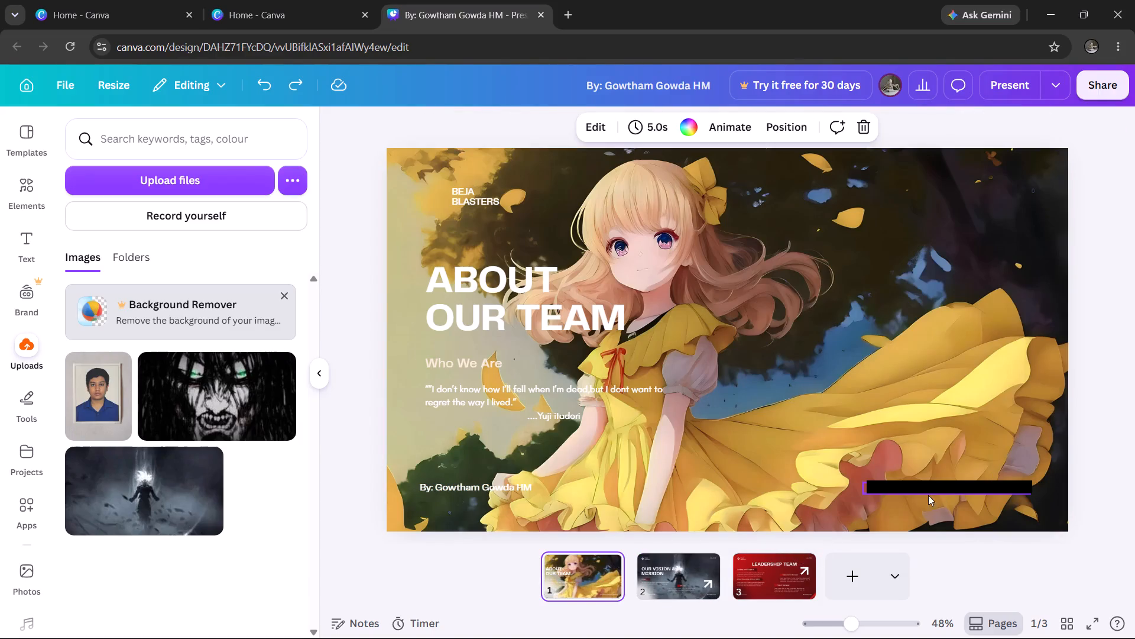
click(939, 483)
click(949, 451)
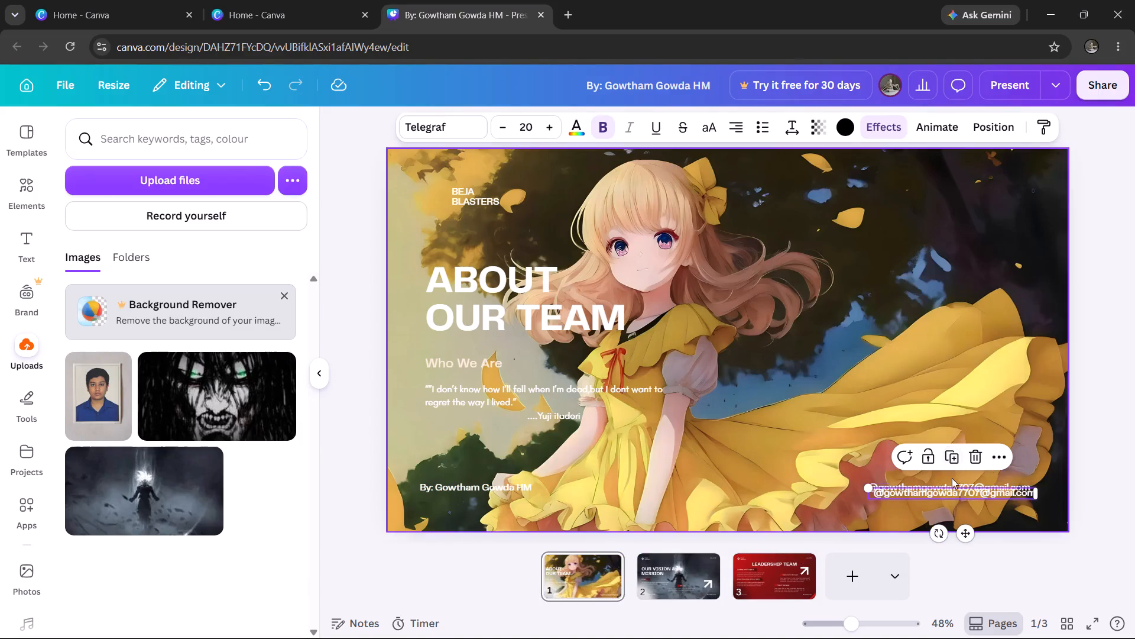
drag(959, 491, 691, 570)
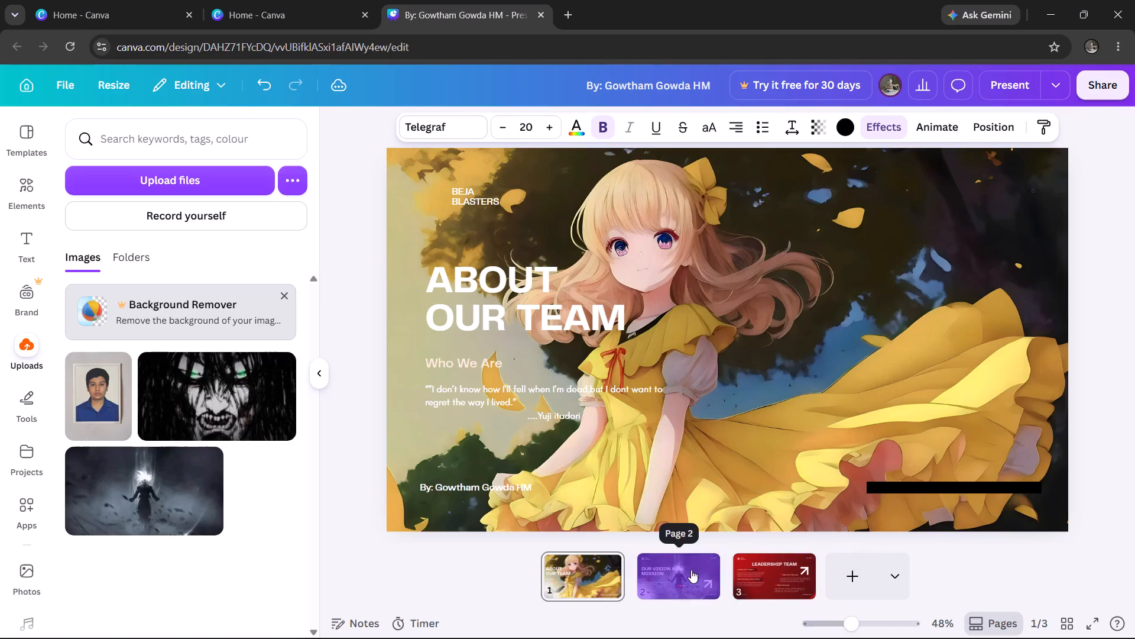
drag(691, 570, 691, 569)
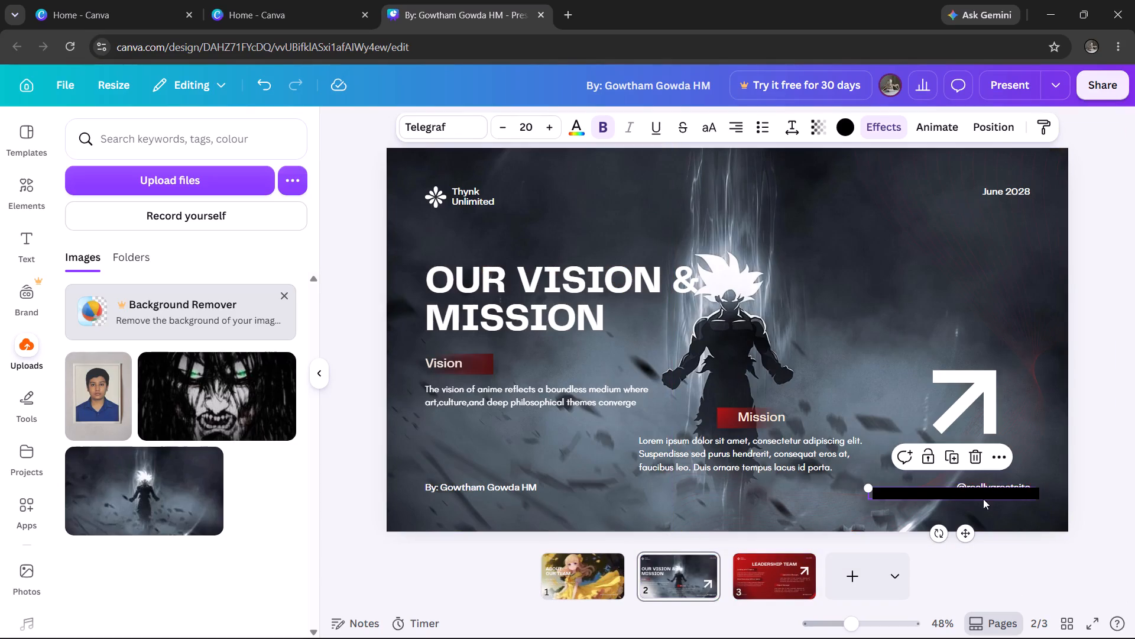
drag(941, 490, 939, 499)
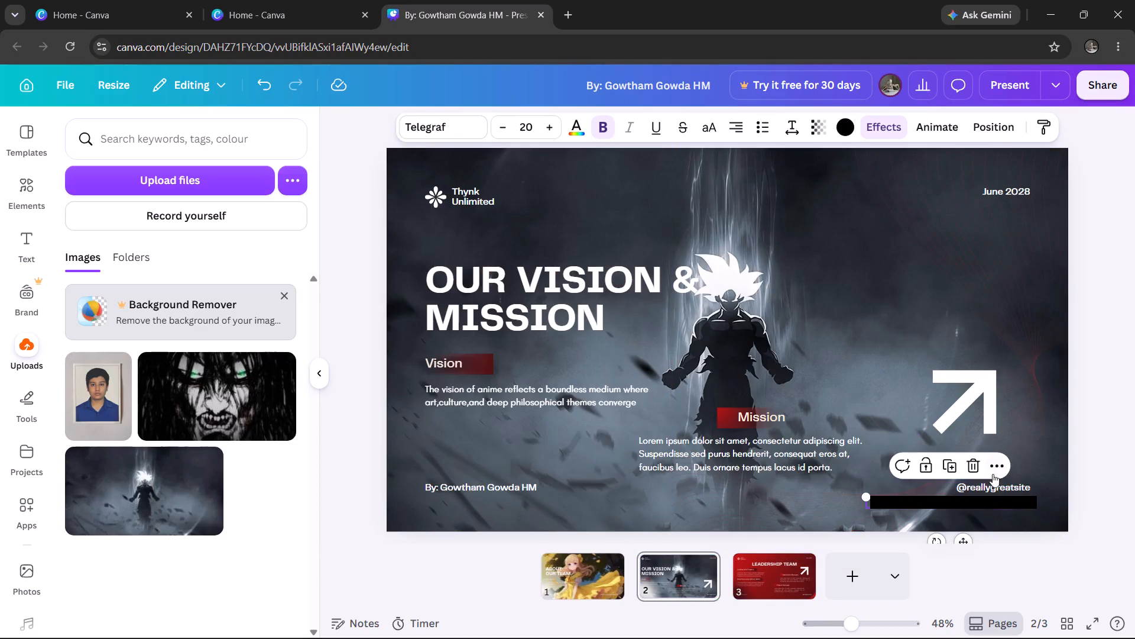
click(1003, 483)
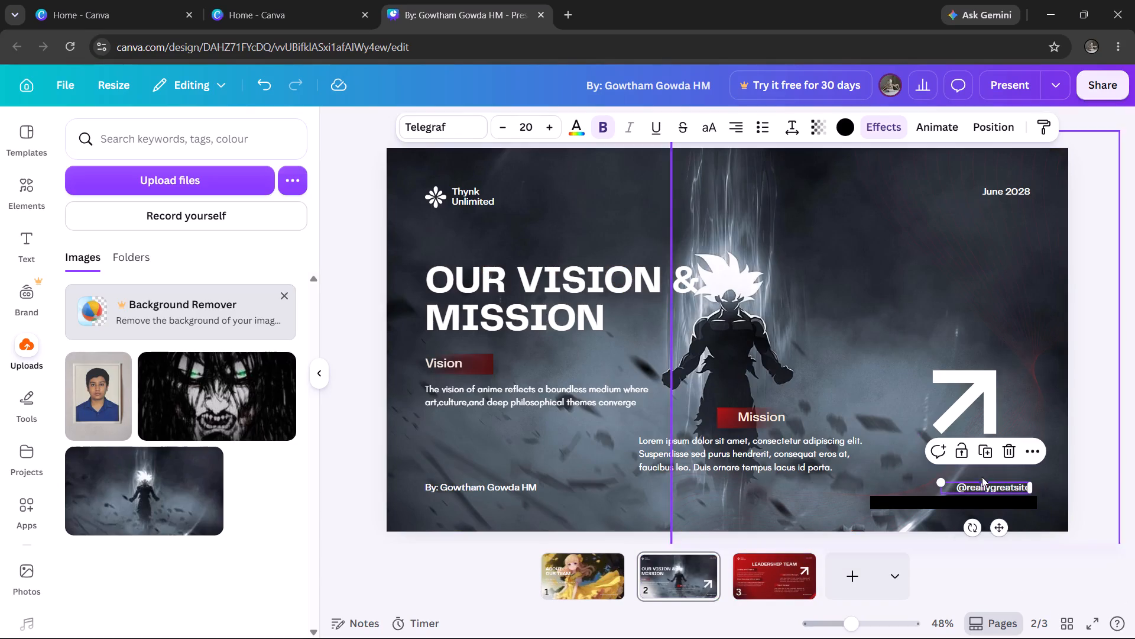
click(1009, 450)
Move the copied contact handle up into the deleted placeholder's spot, level with the author credit.
drag(981, 497, 981, 487)
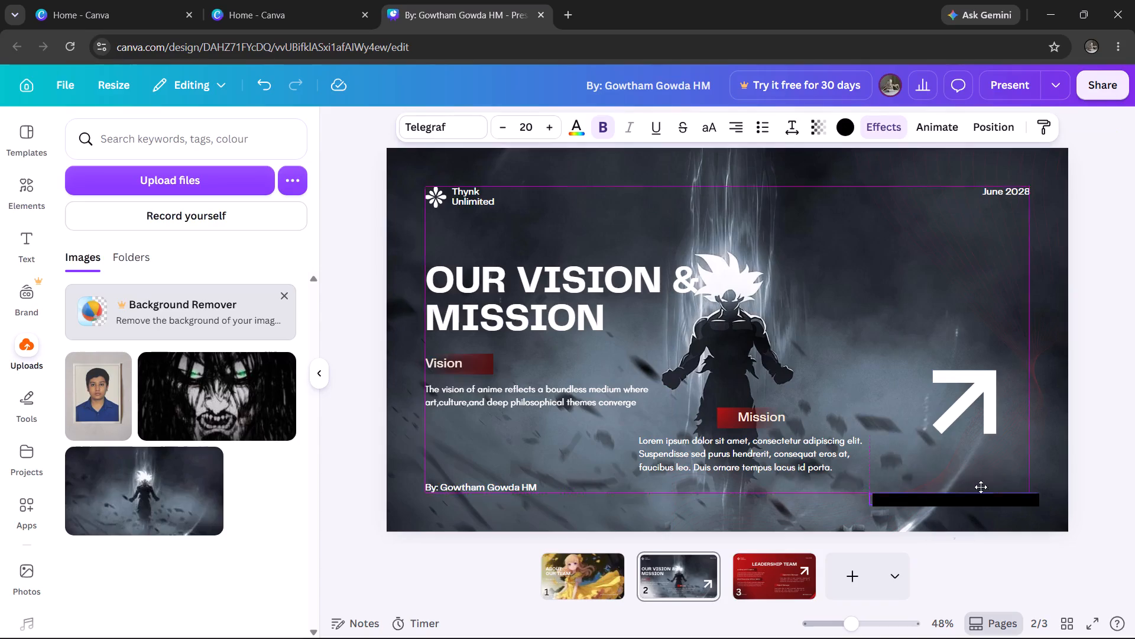
drag(981, 487, 981, 485)
click(949, 292)
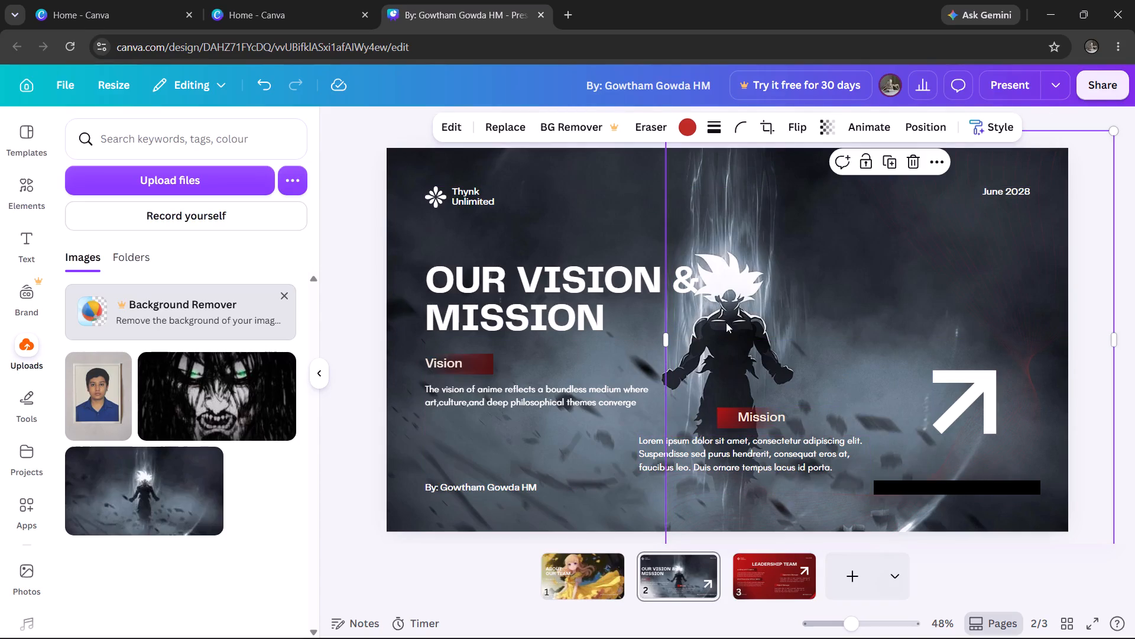
click(798, 270)
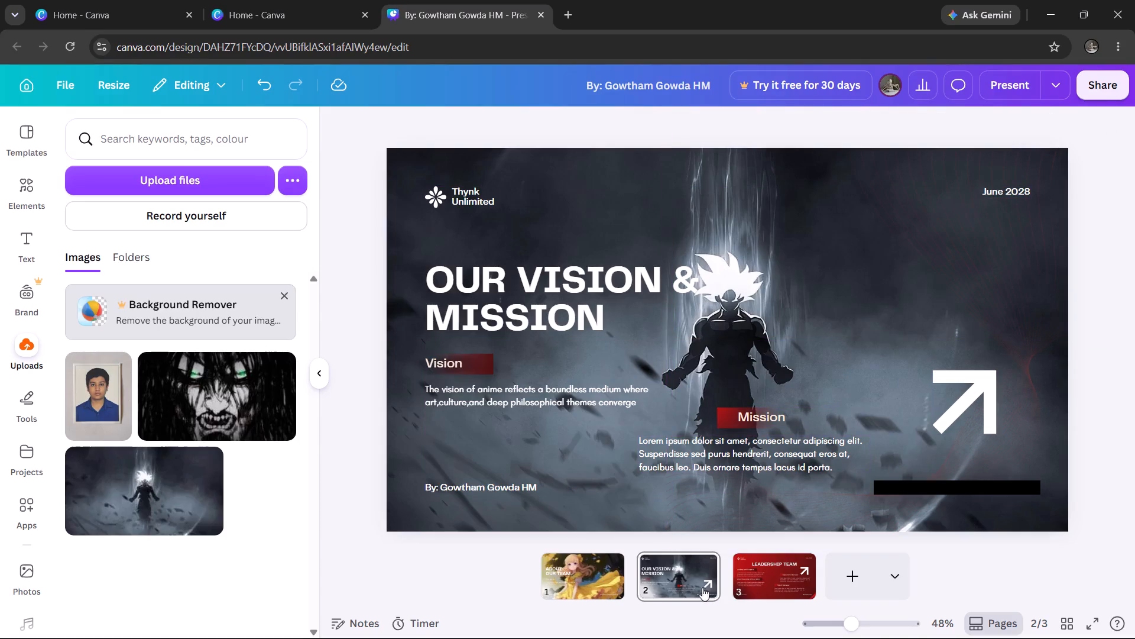
Delete the June 2028 date from the Our Vision & Mission page.
click(614, 567)
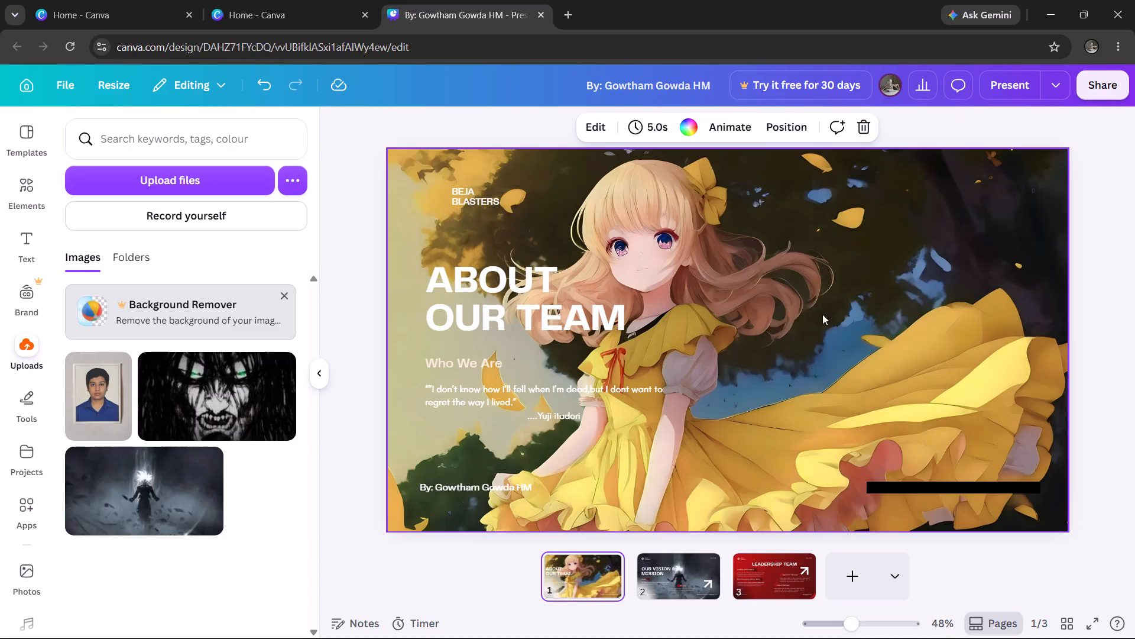
click(685, 559)
click(1023, 180)
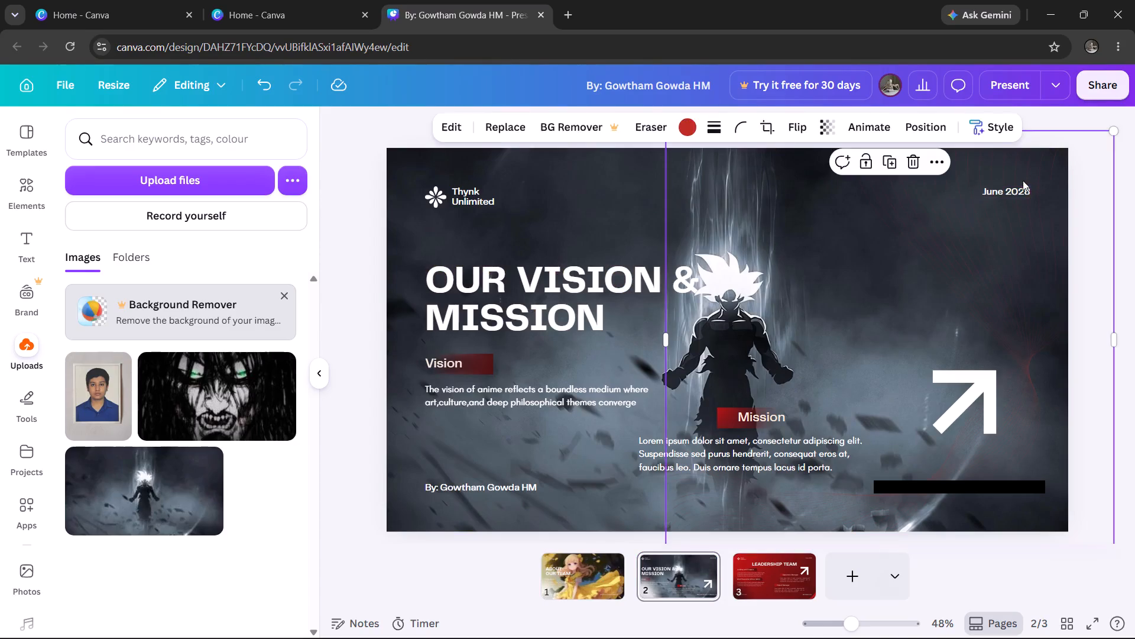
click(1021, 188)
click(1027, 220)
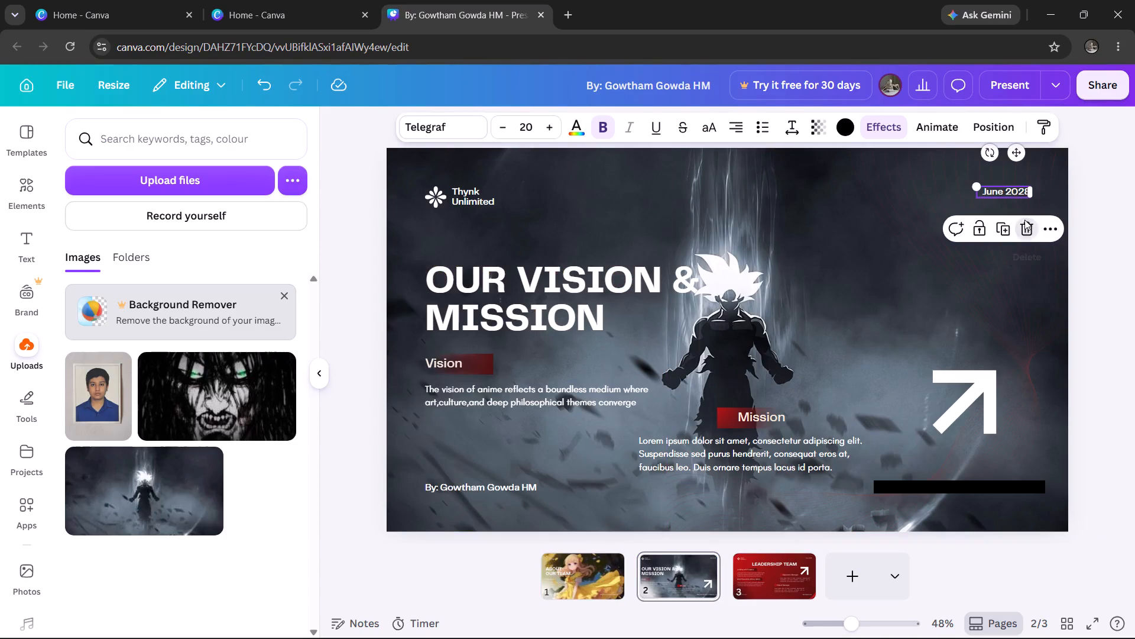
click(805, 230)
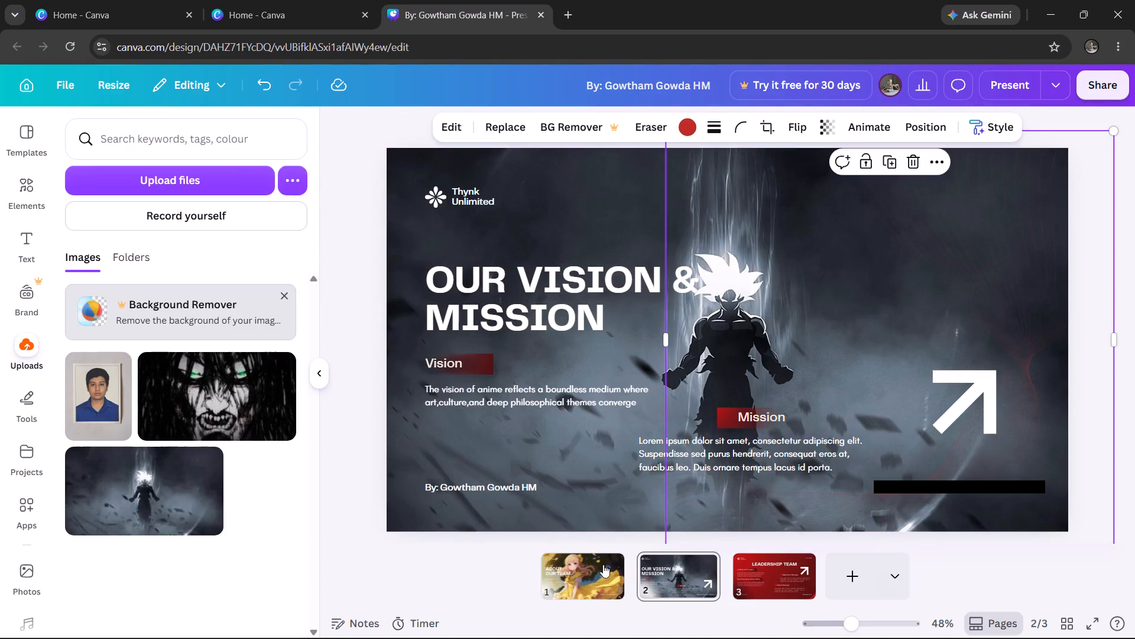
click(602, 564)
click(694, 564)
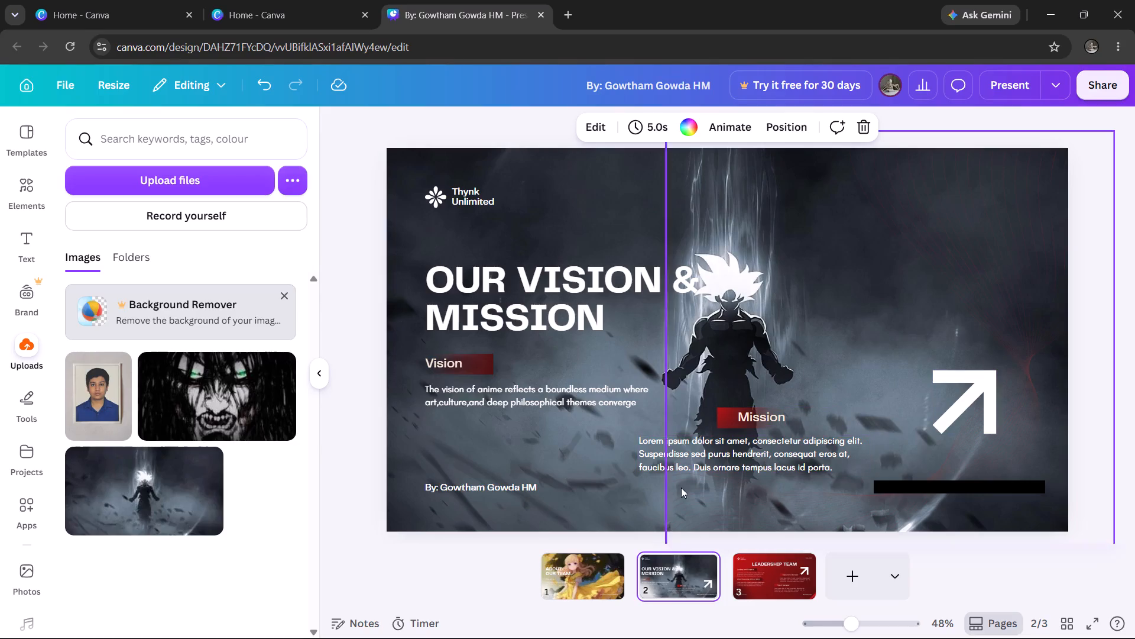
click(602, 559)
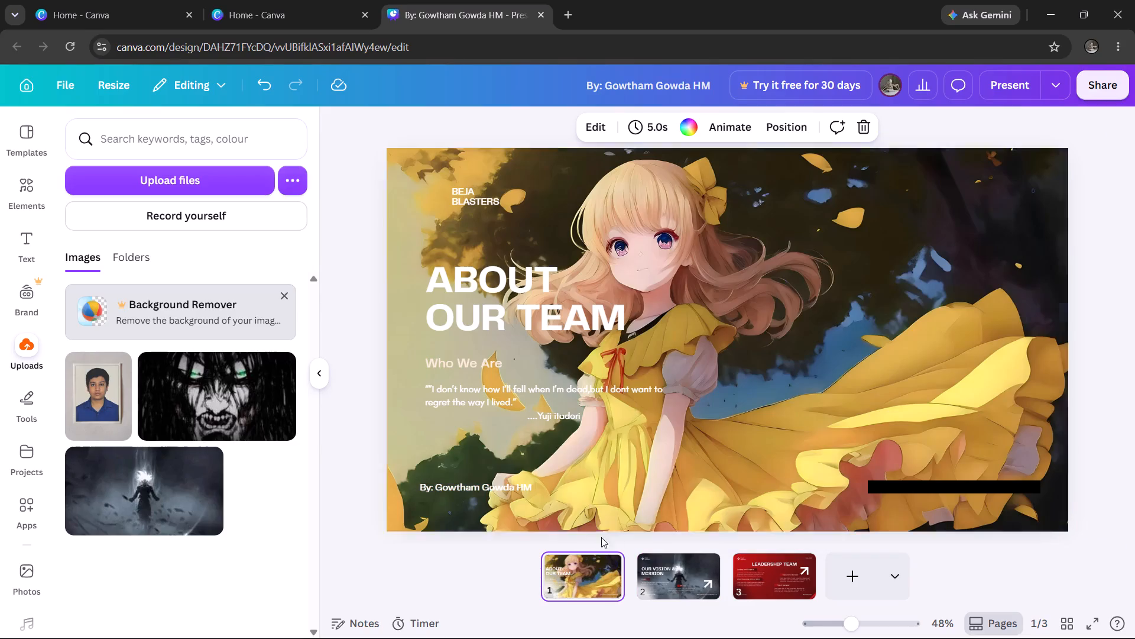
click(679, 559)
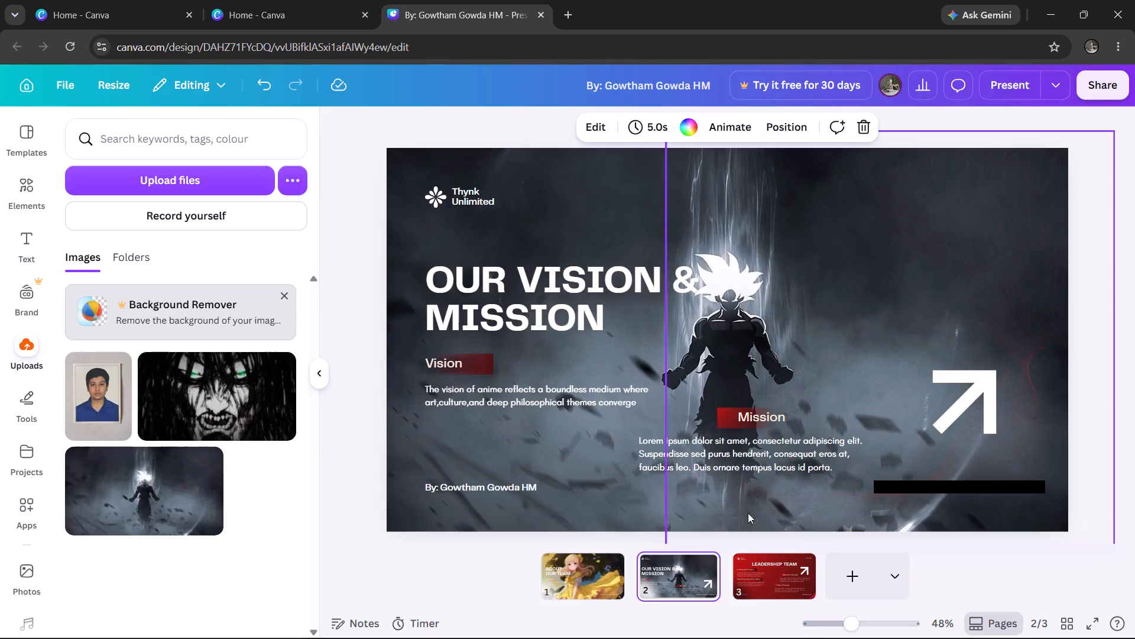